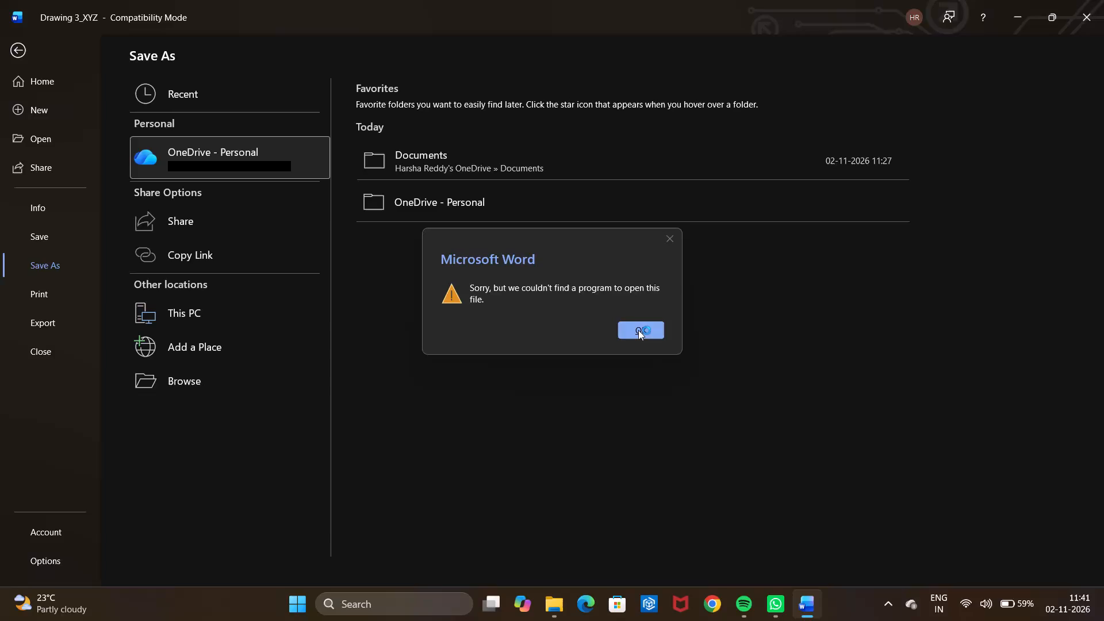
Dismiss the file-opening error dialog.
click(641, 330)
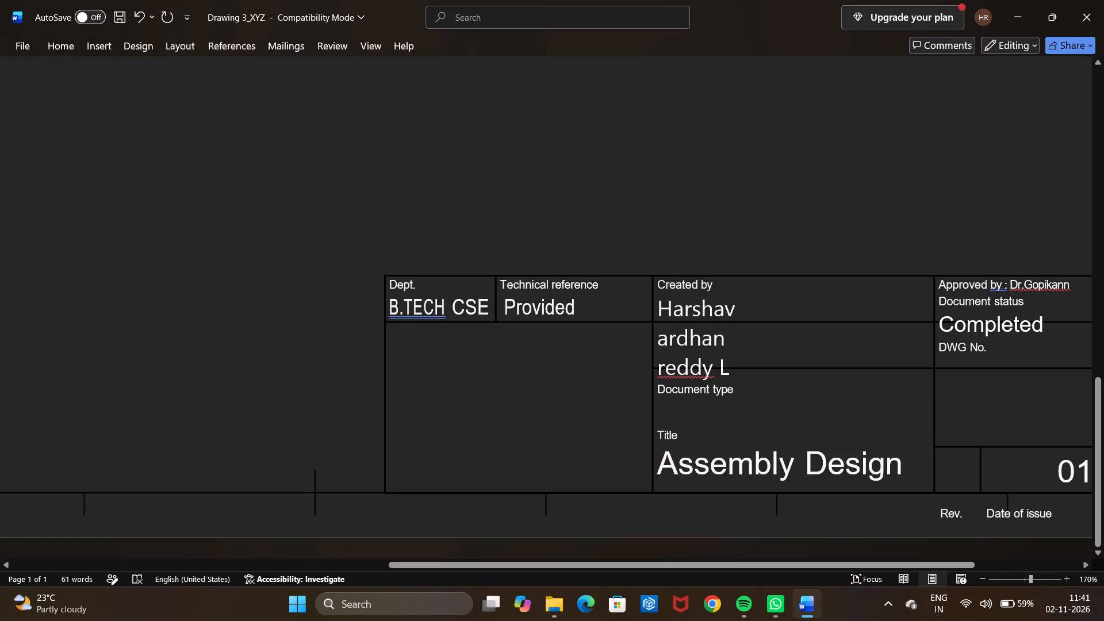
Trim the Created by entry in the title block to "Harshav", deleting its second and third lines.
click(732, 368)
key(BackSpace)
key(BackSpace)
key(BackSpace)
key(BackSpace)
key(BackSpace)
key(BackSpace)
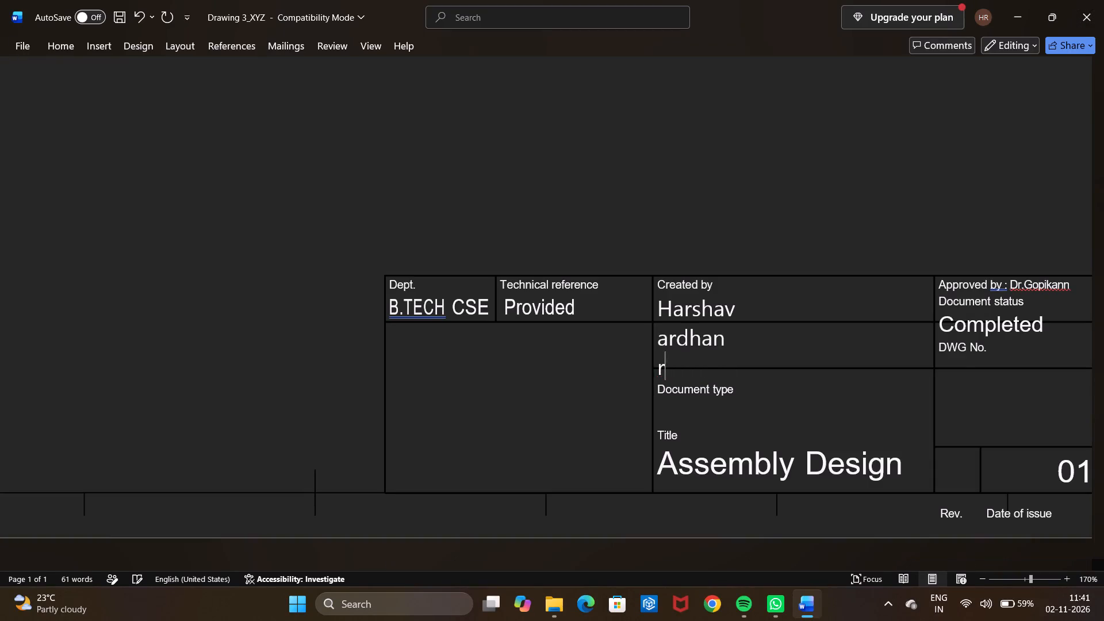
key(BackSpace)
key(BackSpace)
key(BackSpace)
key(BackSpace)
key(BackSpace)
key(BackSpace)
key(BackSpace)
key(BackSpace)
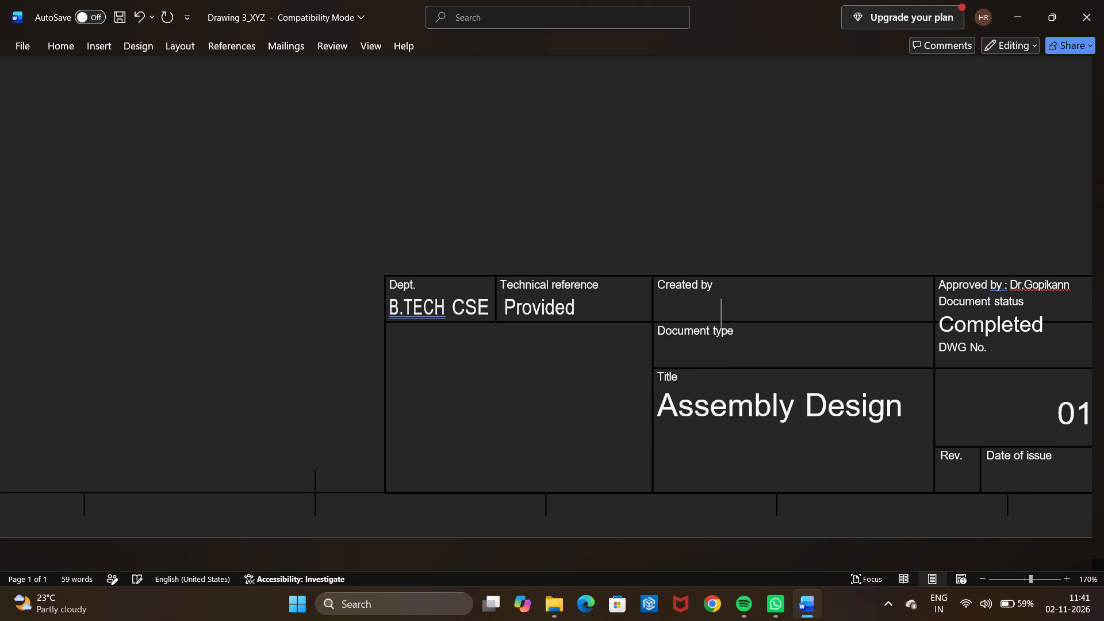
Reposition the title block frame graphic so its cells line up with the Dept., Created by and Title entries.
drag(732, 368, 756, 359)
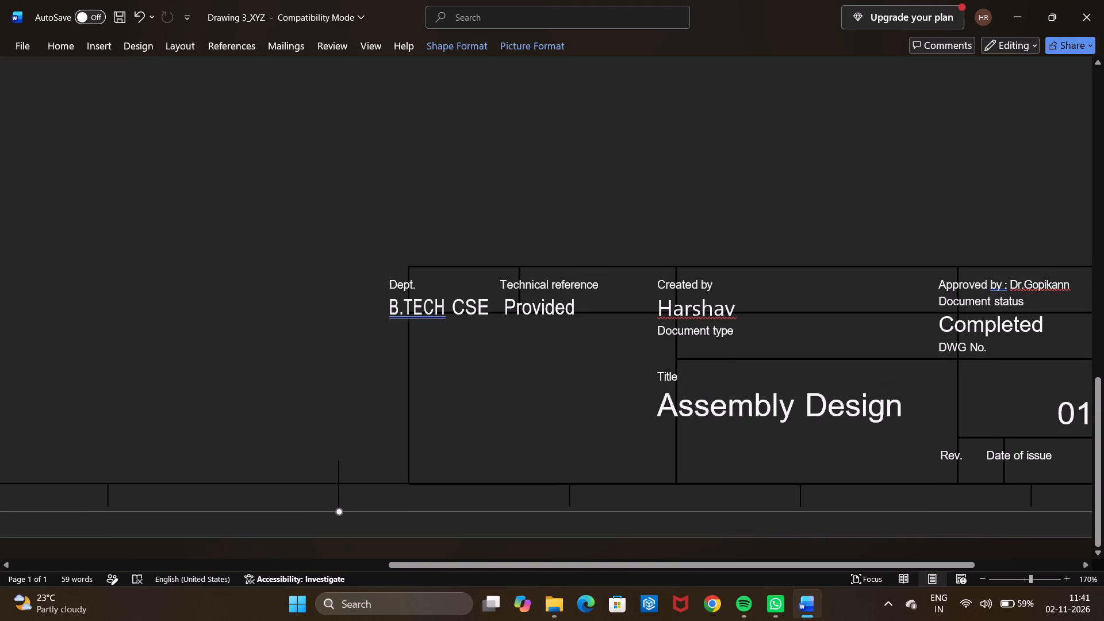
drag(733, 361, 681, 377)
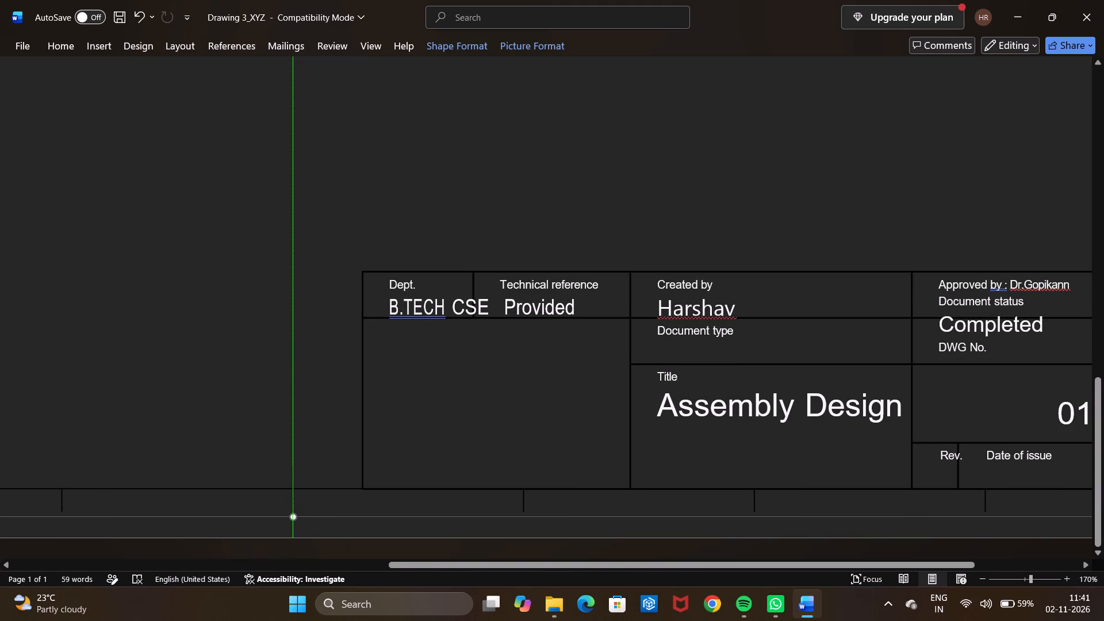
drag(681, 377, 689, 371)
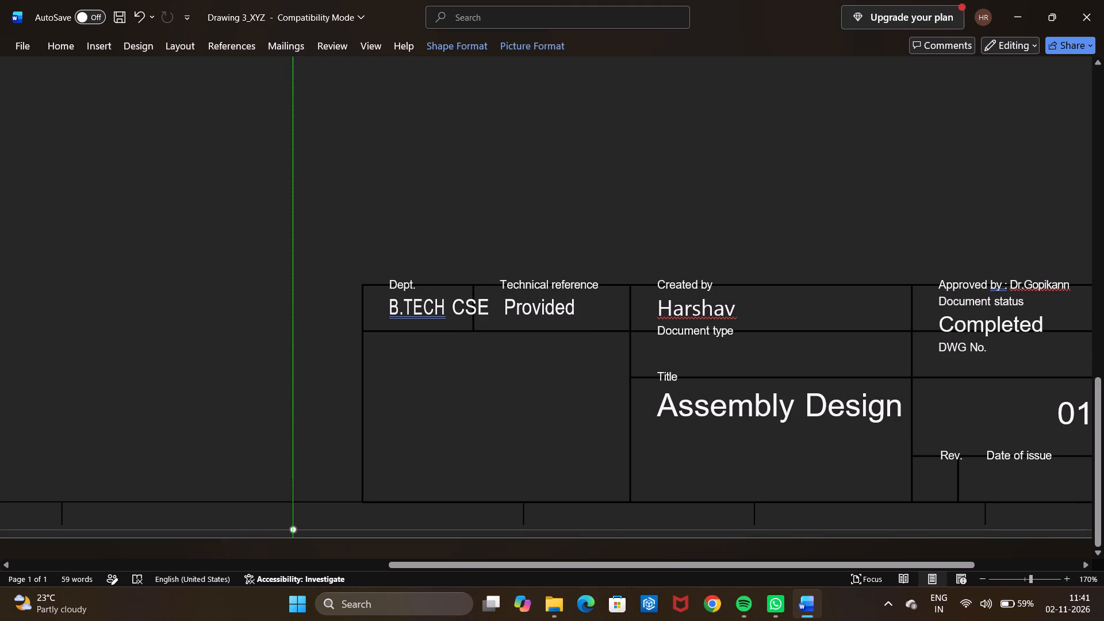
drag(689, 371, 704, 370)
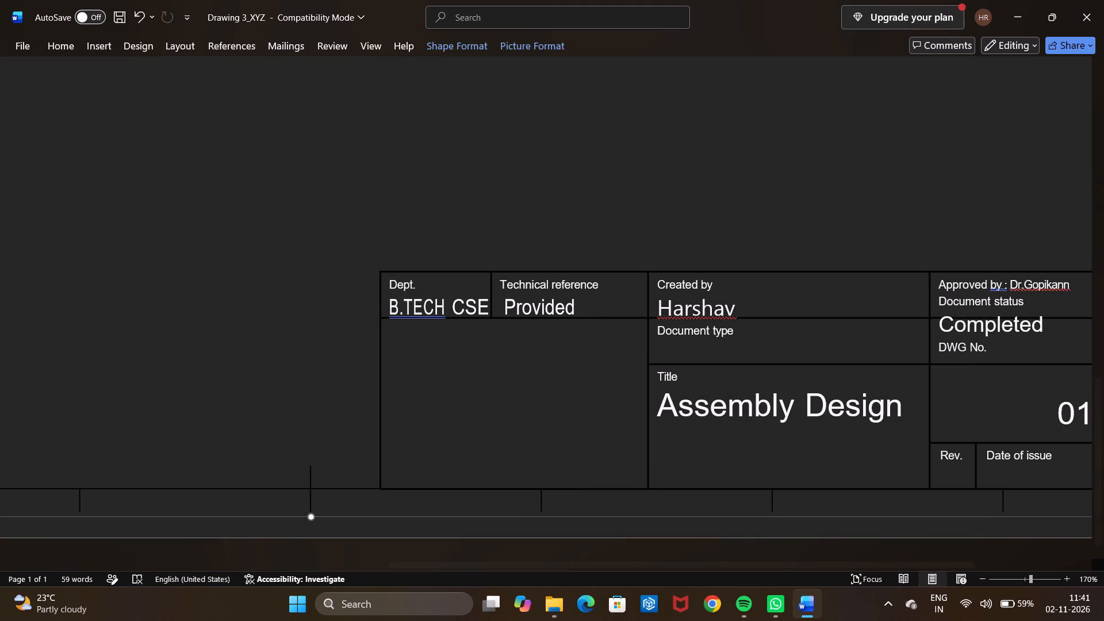
drag(704, 370, 708, 385)
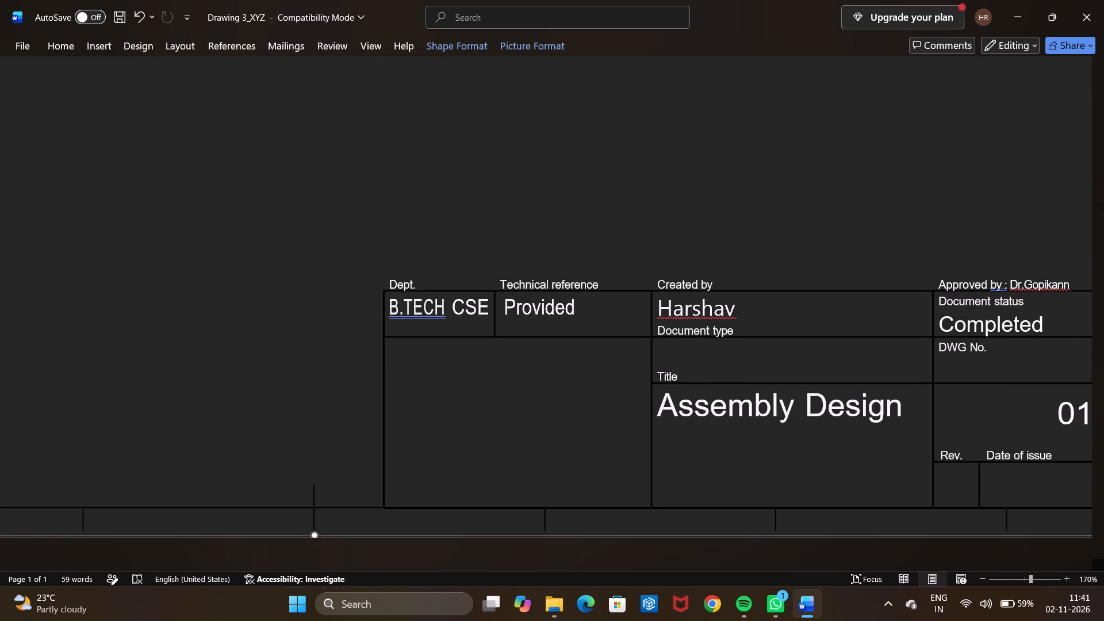
drag(708, 385, 708, 358)
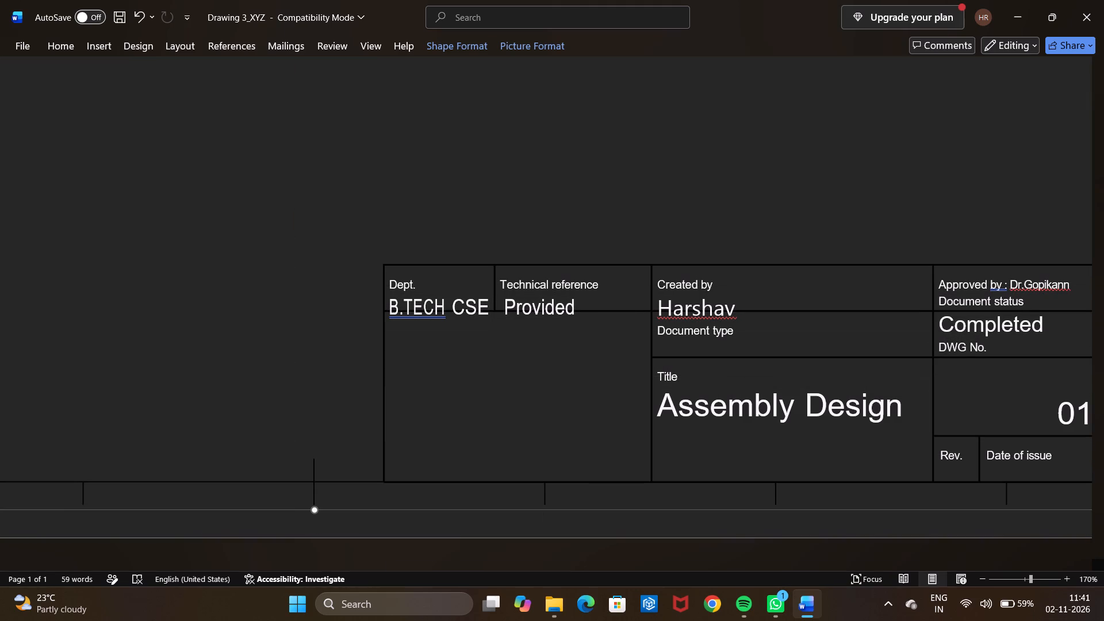
drag(708, 358, 704, 366)
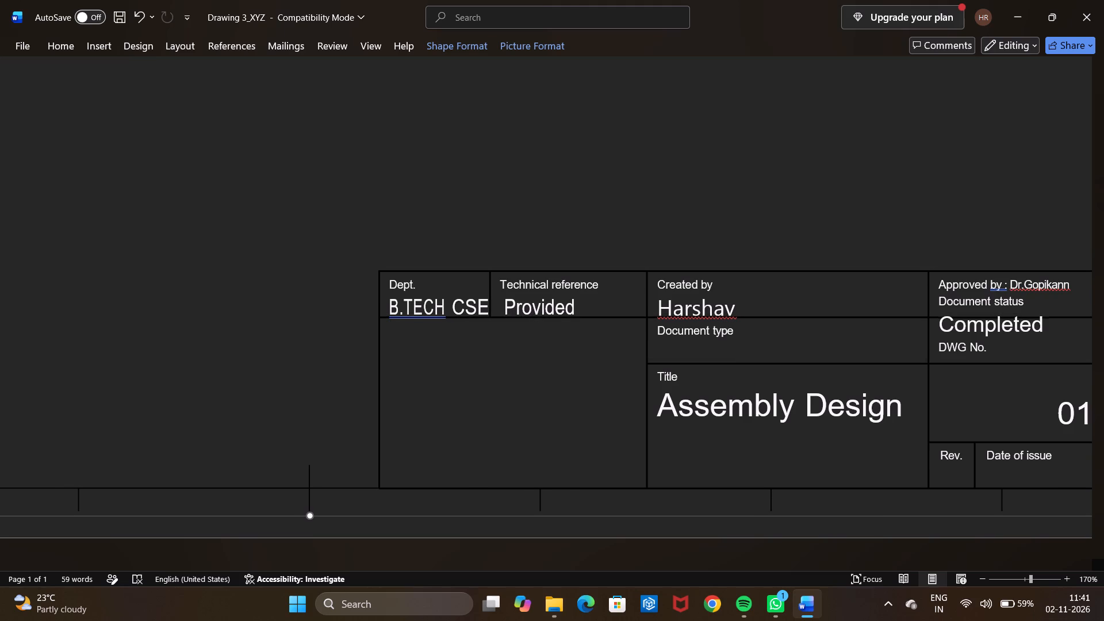
drag(704, 366, 705, 366)
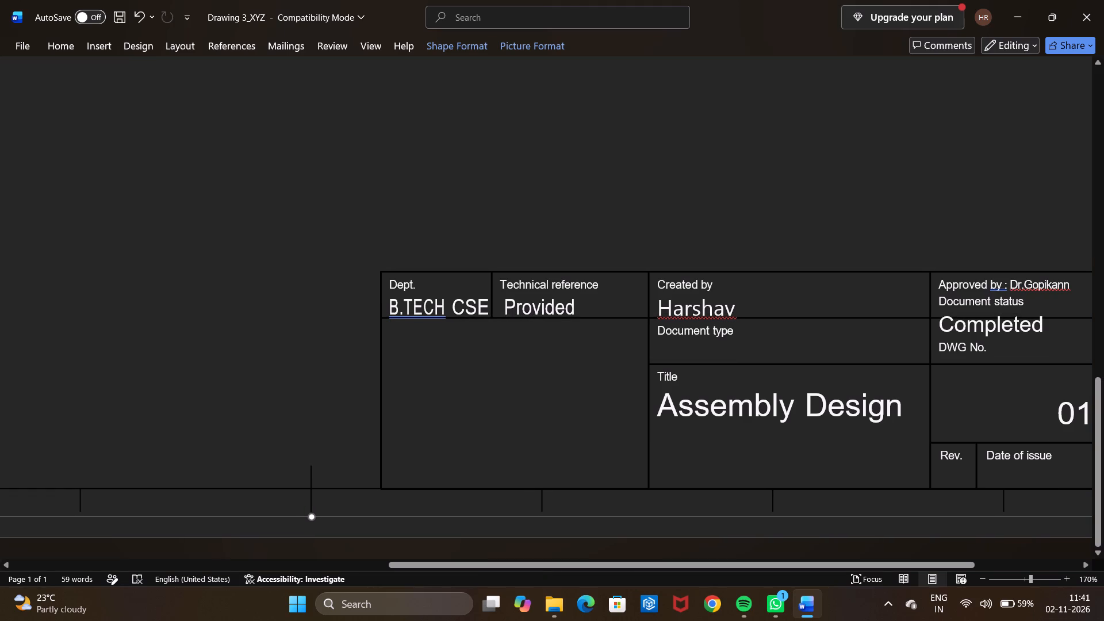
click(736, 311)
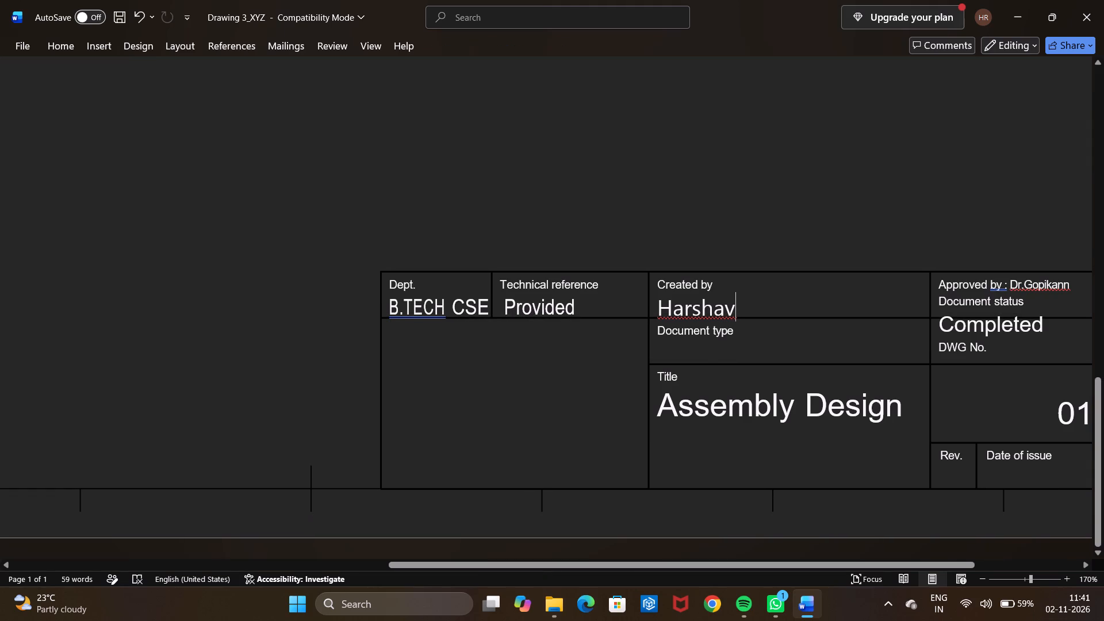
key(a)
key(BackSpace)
Insert an empty line after the Approved by entry to lower Document status into the next cell.
click(791, 264)
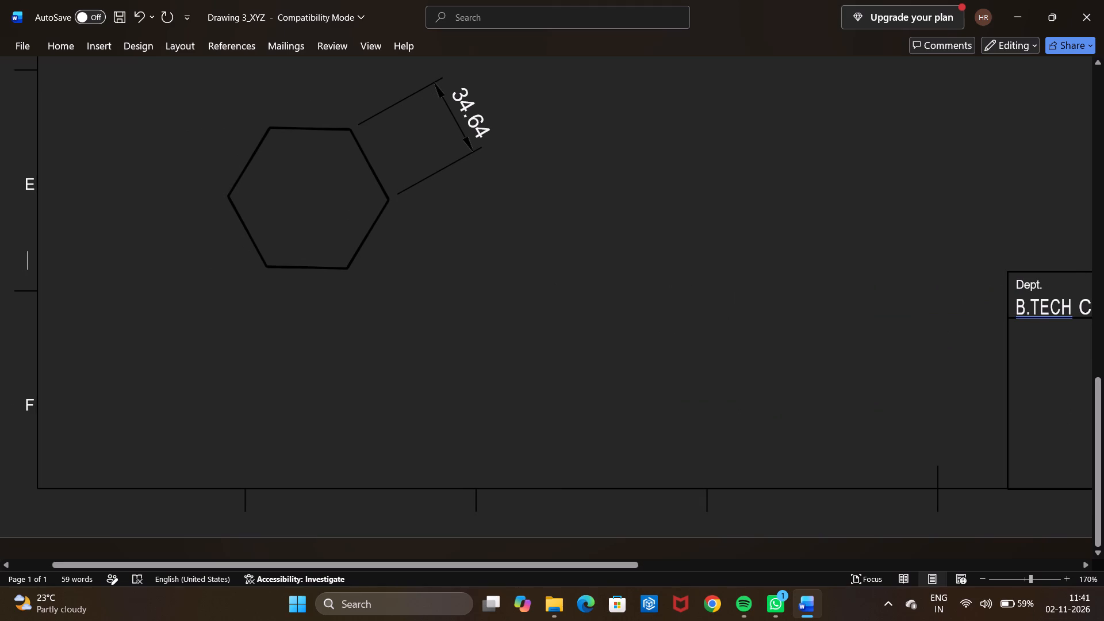
scroll(799, 276, left, 5)
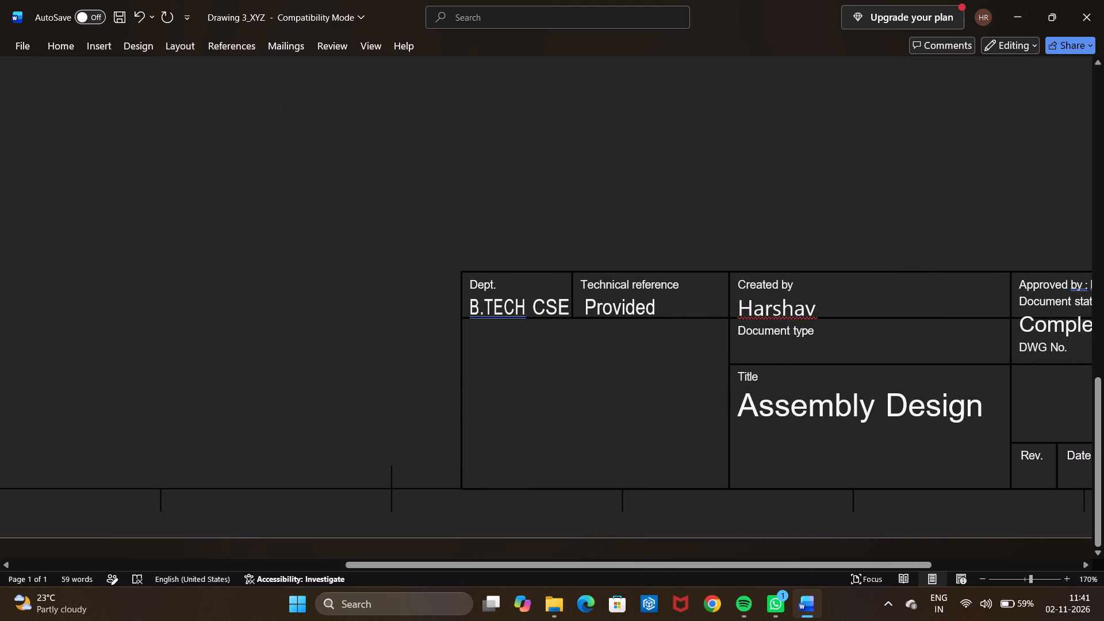
click(825, 312)
click(883, 310)
scroll(883, 310, left, 3)
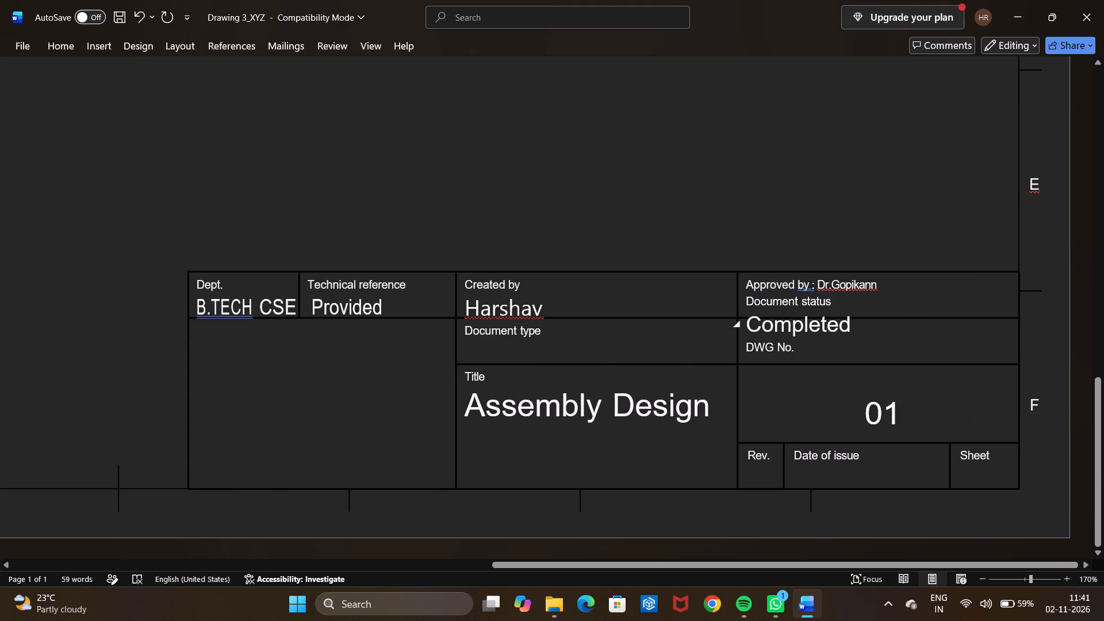
click(886, 281)
key(Return)
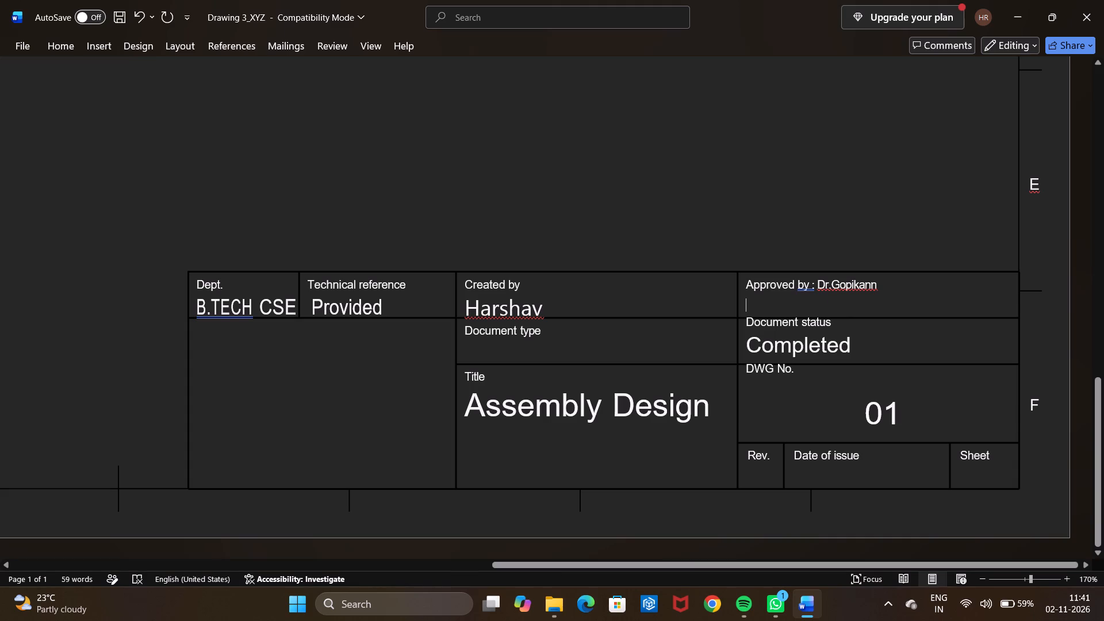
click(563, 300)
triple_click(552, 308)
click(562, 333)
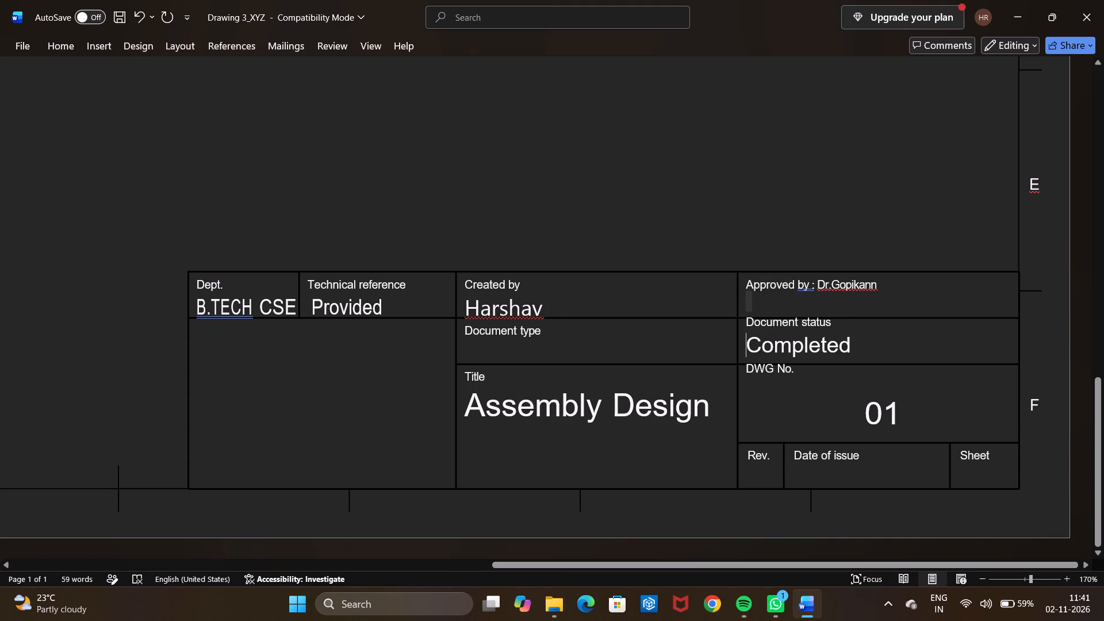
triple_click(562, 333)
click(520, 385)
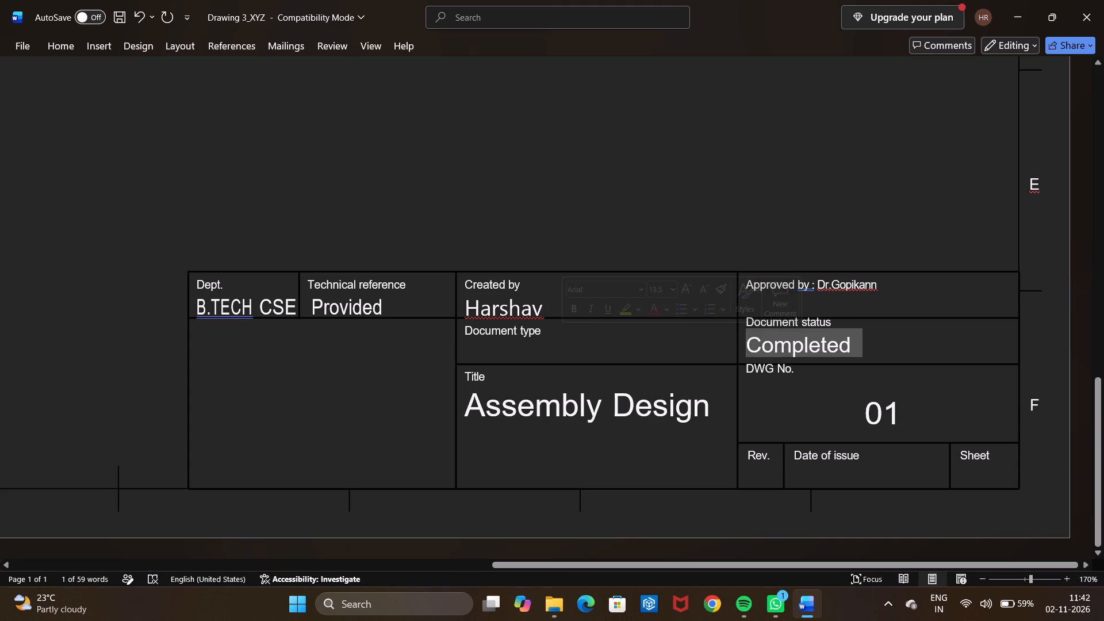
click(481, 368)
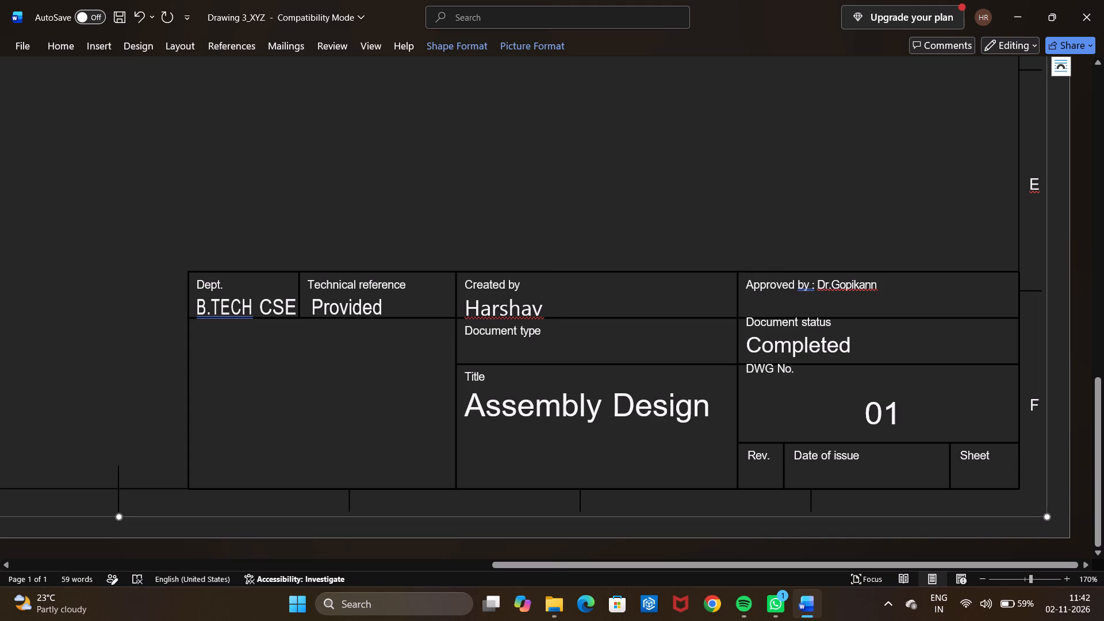
Shorten the Created by entry to "Harsha" so it fits on one line of its cell.
click(549, 304)
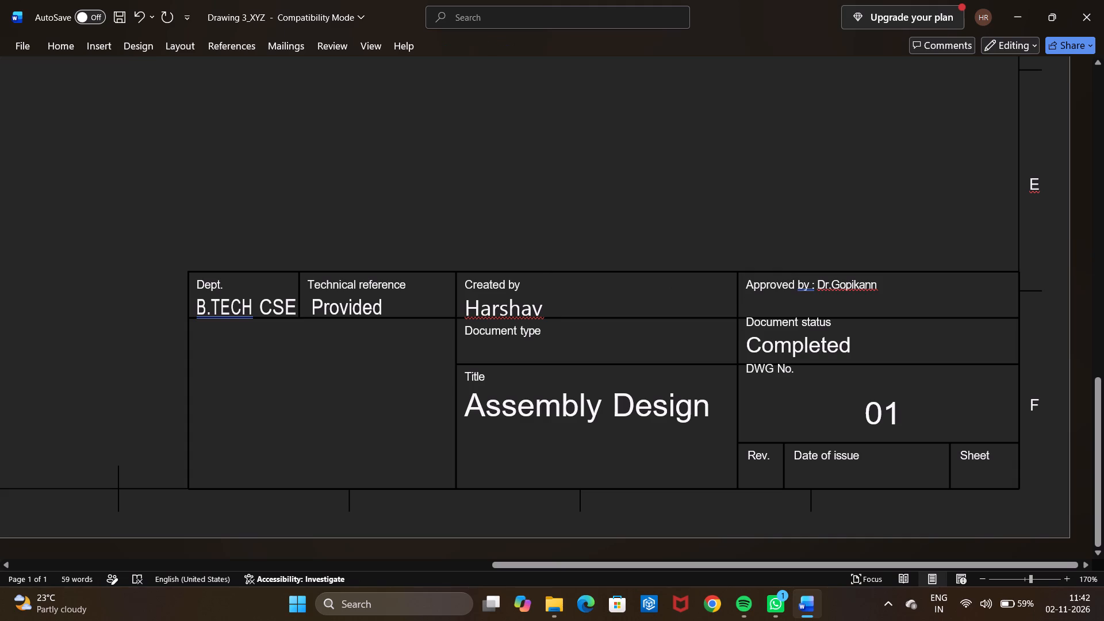
click(419, 304)
key(Right)
key(Right)
key(Right)
key(Right)
key(Right)
key(Right)
key(Right)
key(a)
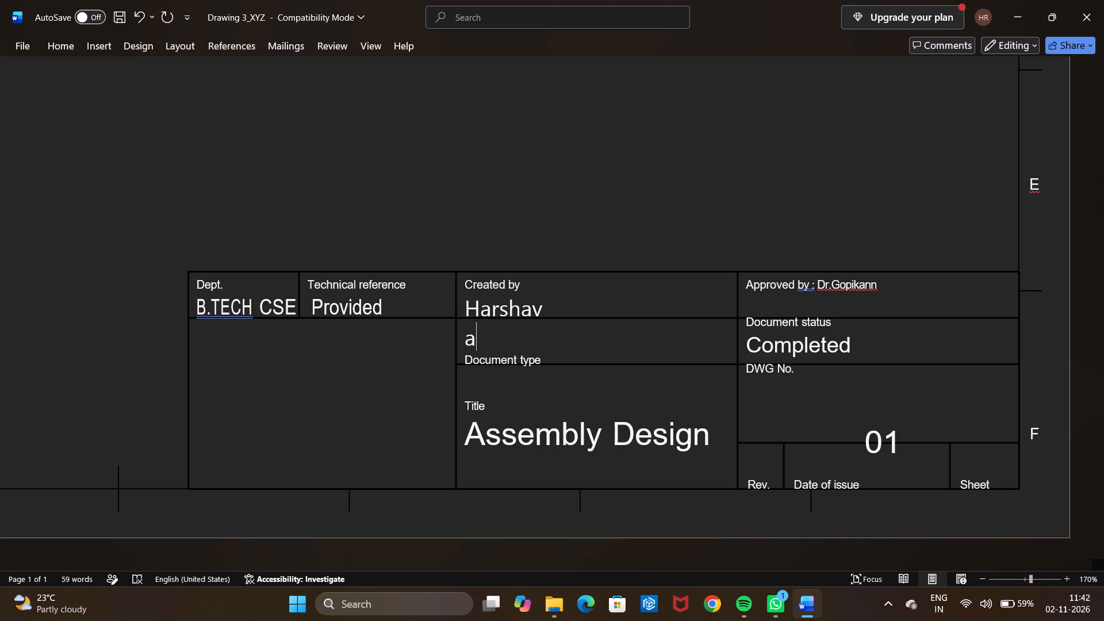
key(BackSpace)
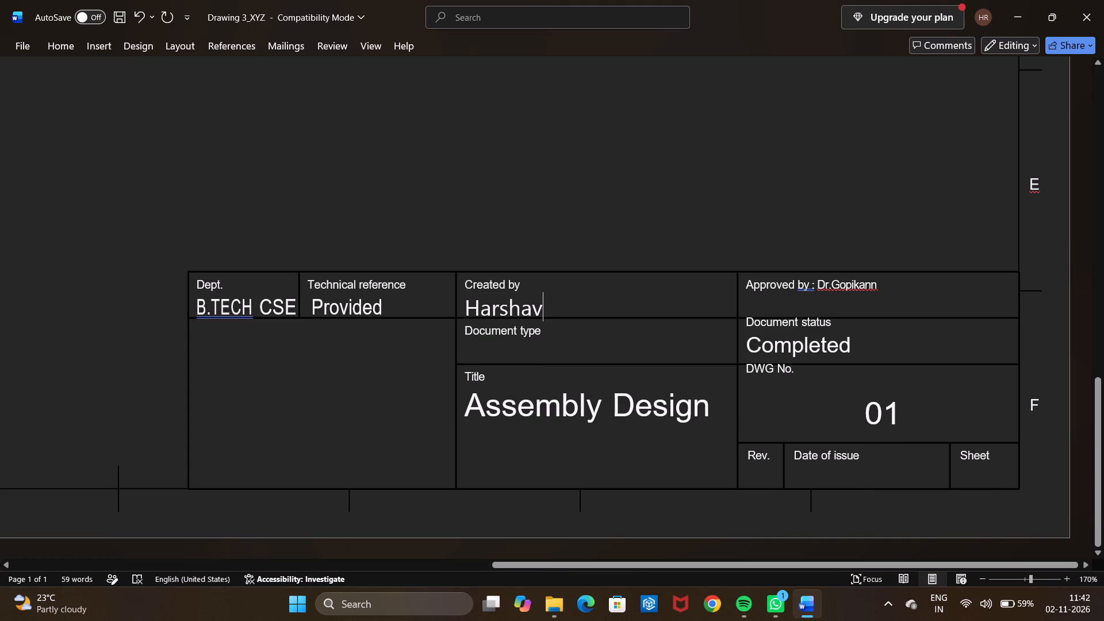
key(BackSpace)
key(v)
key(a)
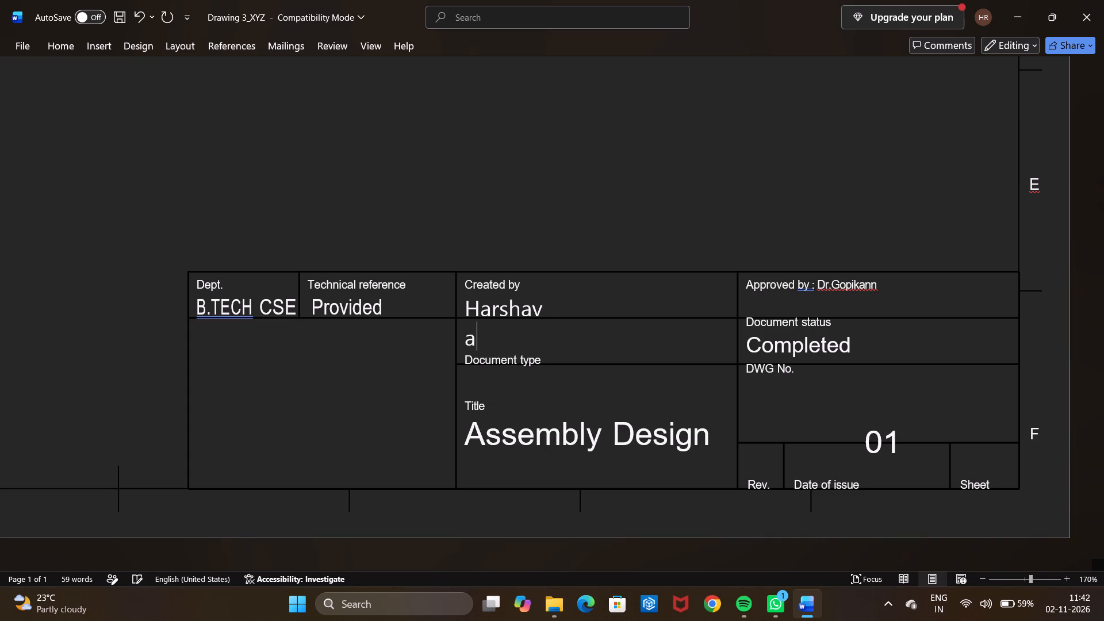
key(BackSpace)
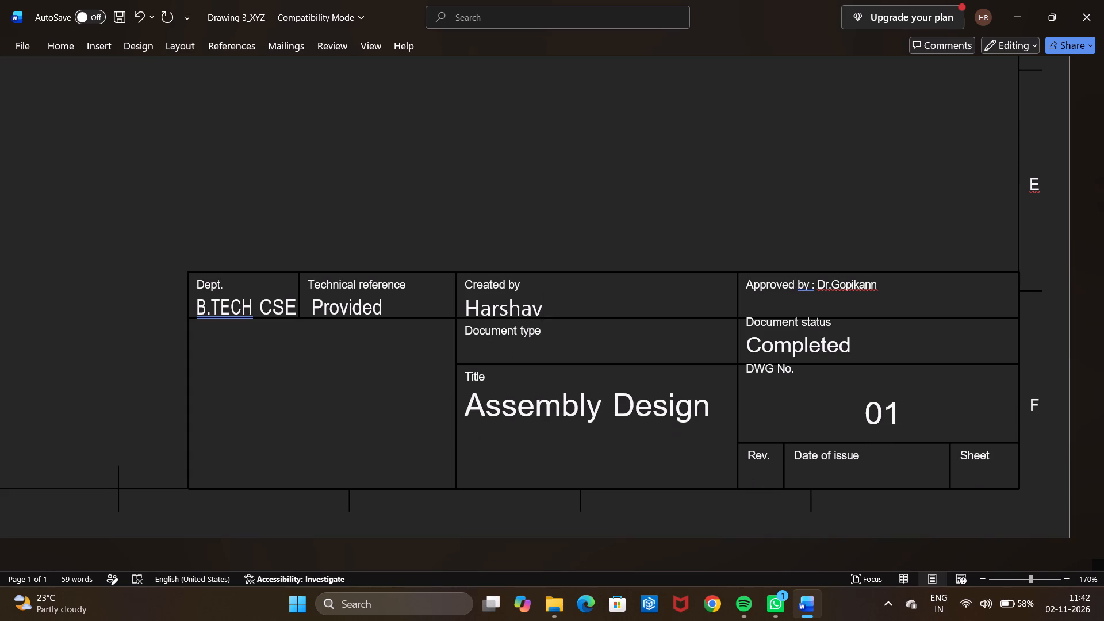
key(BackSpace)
Save Drawing 3_XYZ as a PDF in the OneDrive Documents folder, optimized for standard publishing and printing.
ctrl+scroll(547, 206, down, 2)
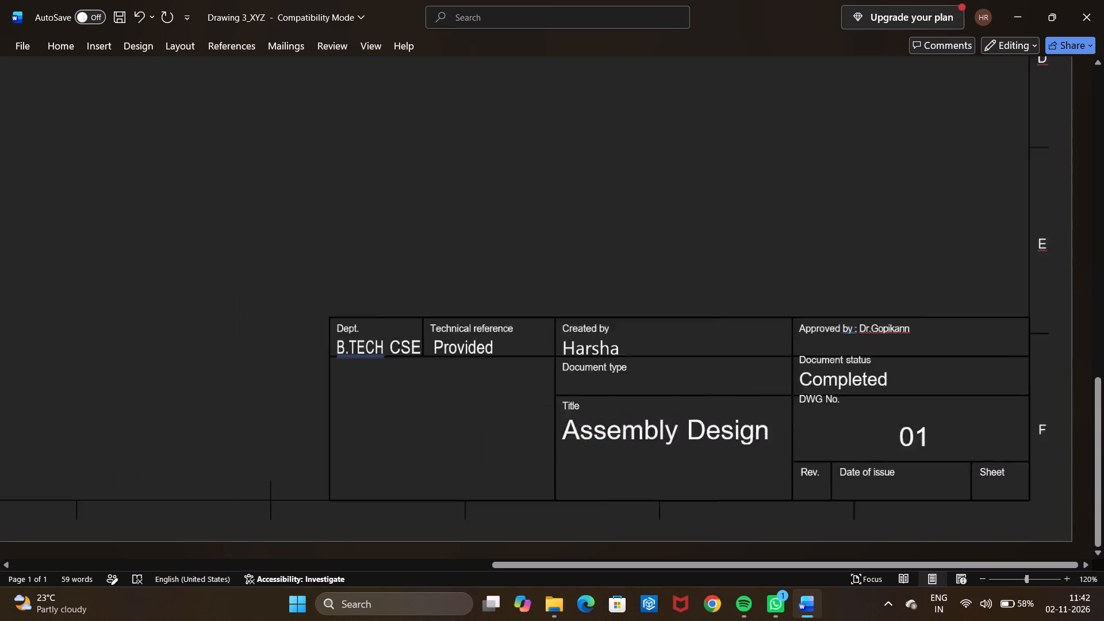
ctrl+scroll(547, 206, down, 9)
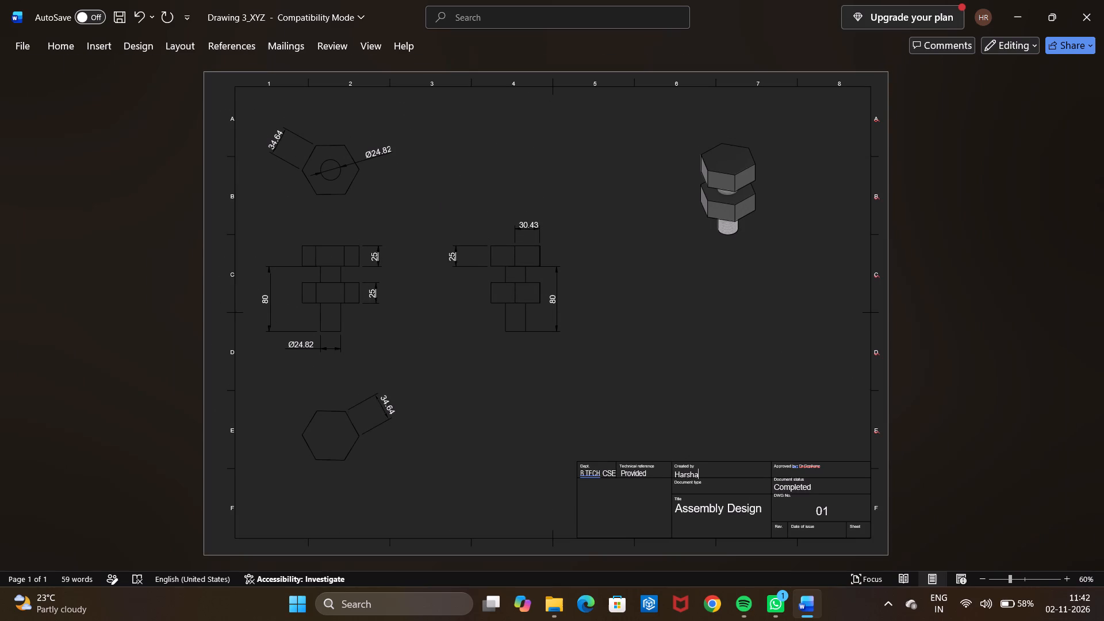
click(21, 47)
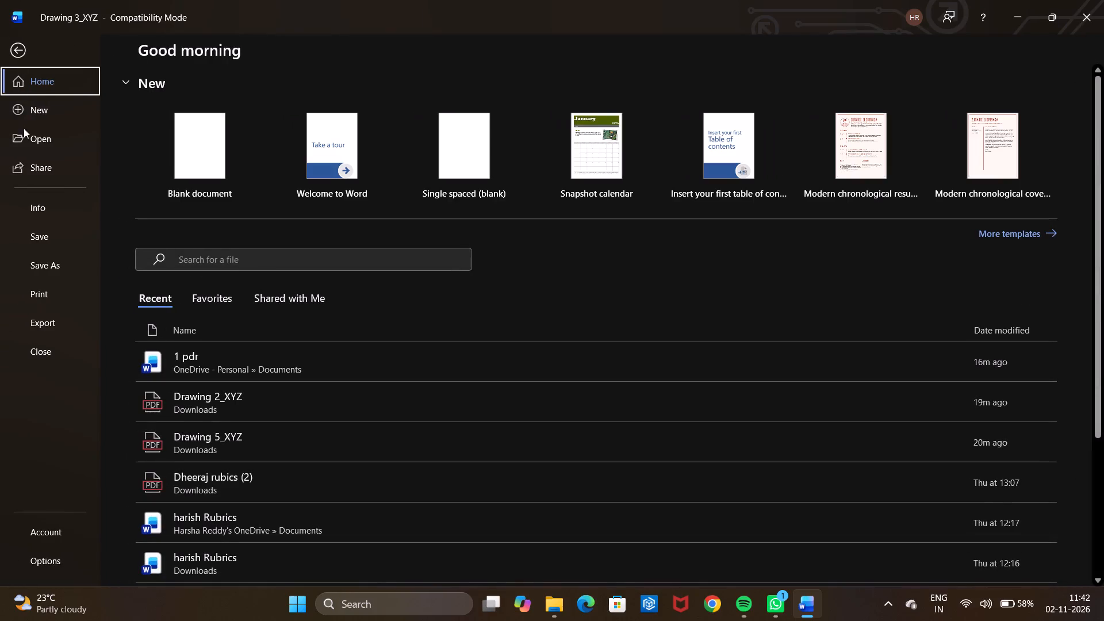
click(47, 269)
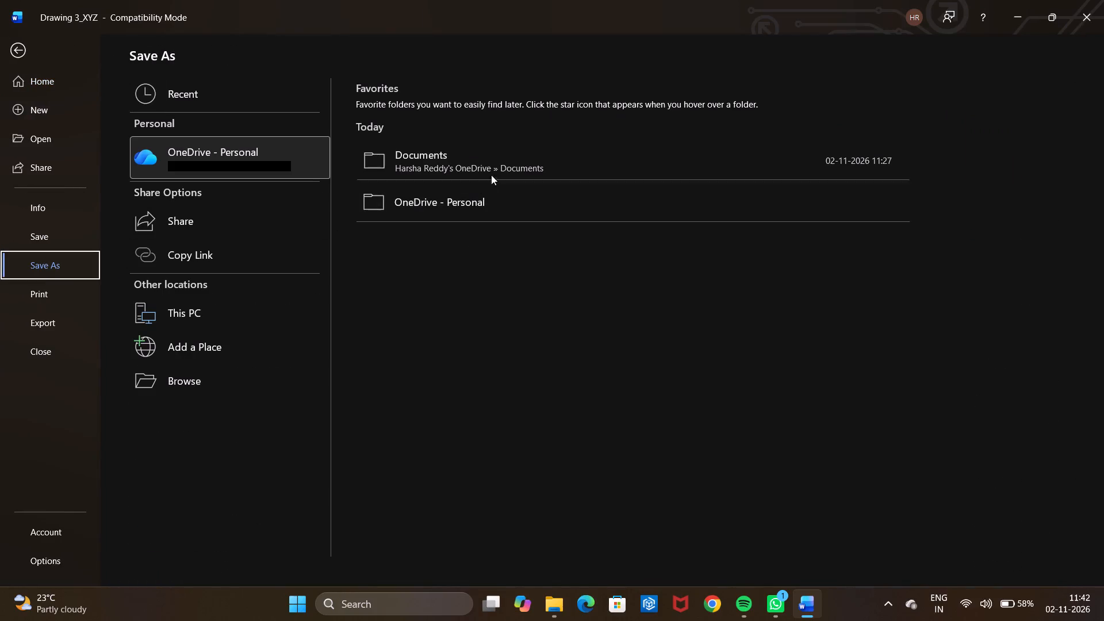
click(520, 164)
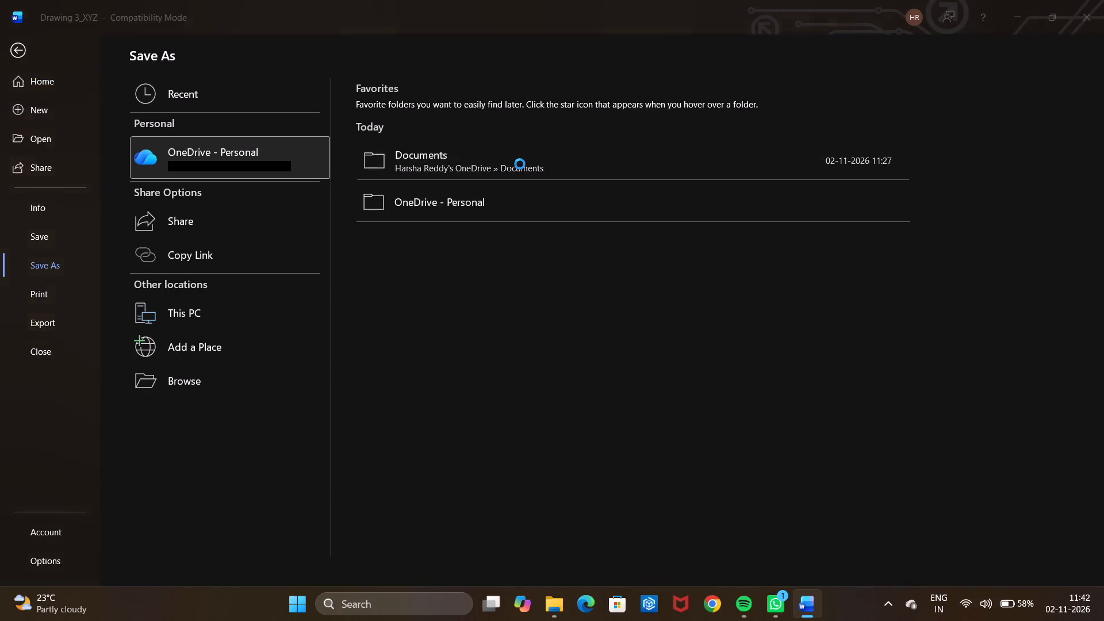
click(254, 254)
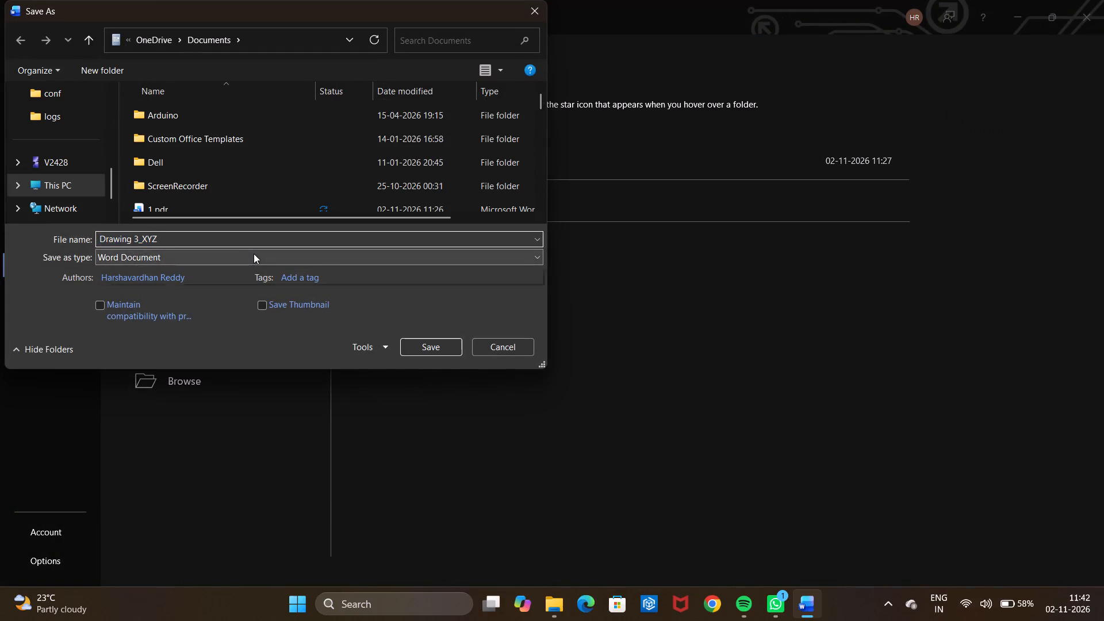
click(107, 339)
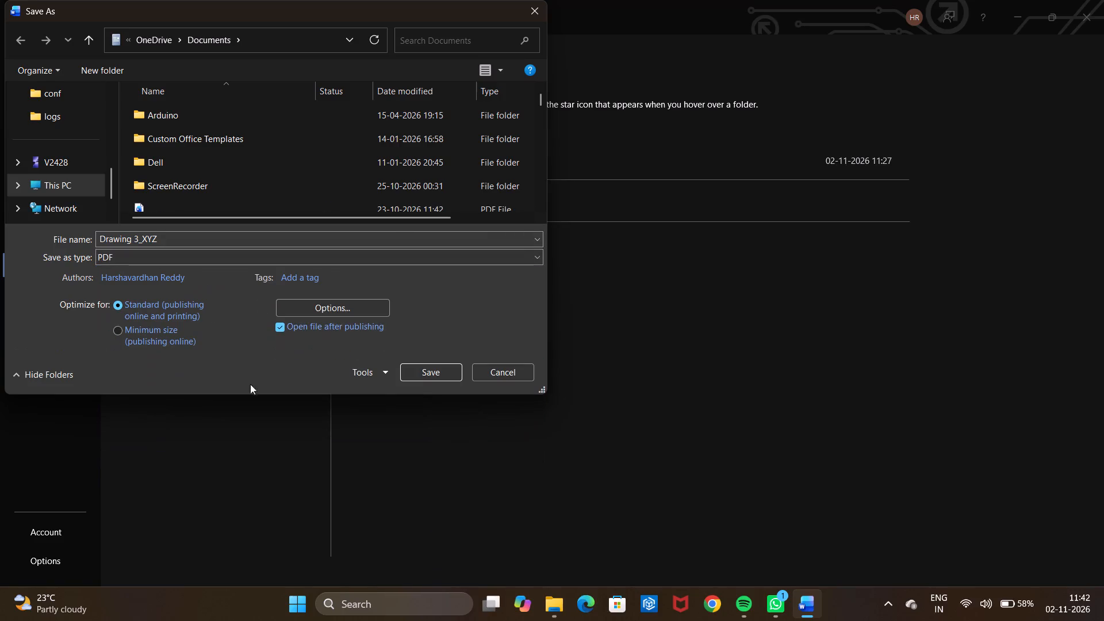
click(446, 365)
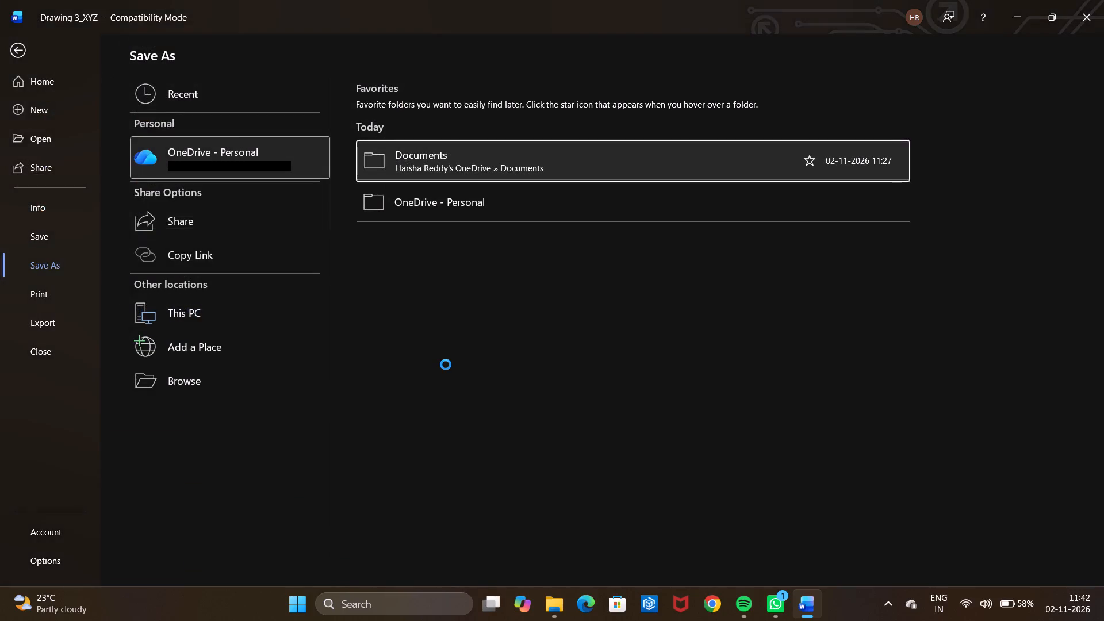
click(637, 332)
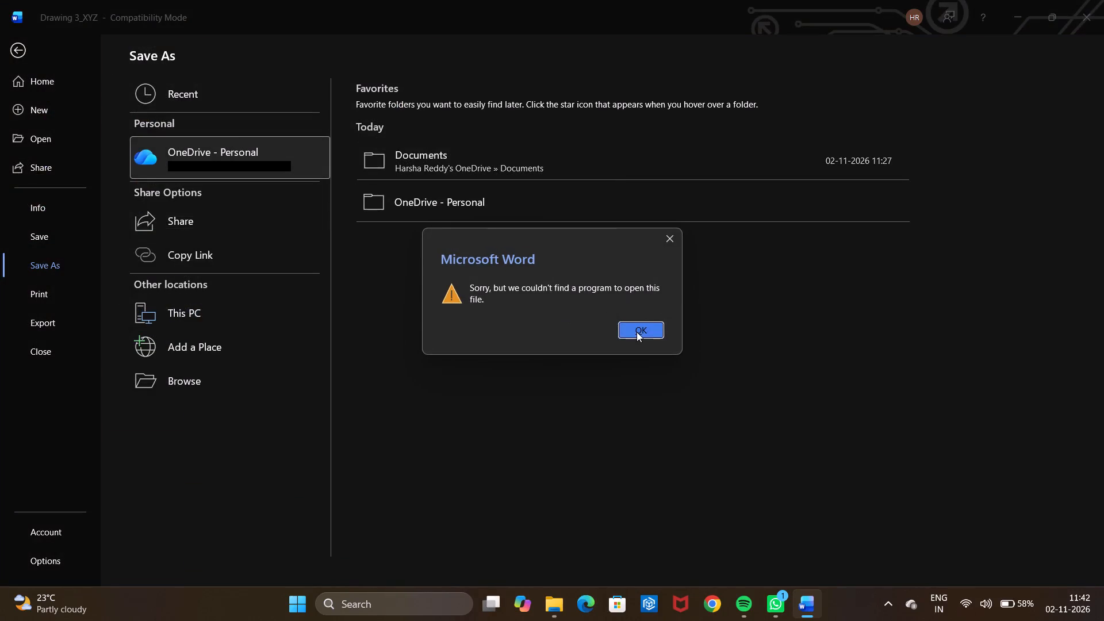
In File Explorer, find the Drawing 3_XYZ PDF in the Documents folder and open it with Microsoft Edge.
click(549, 609)
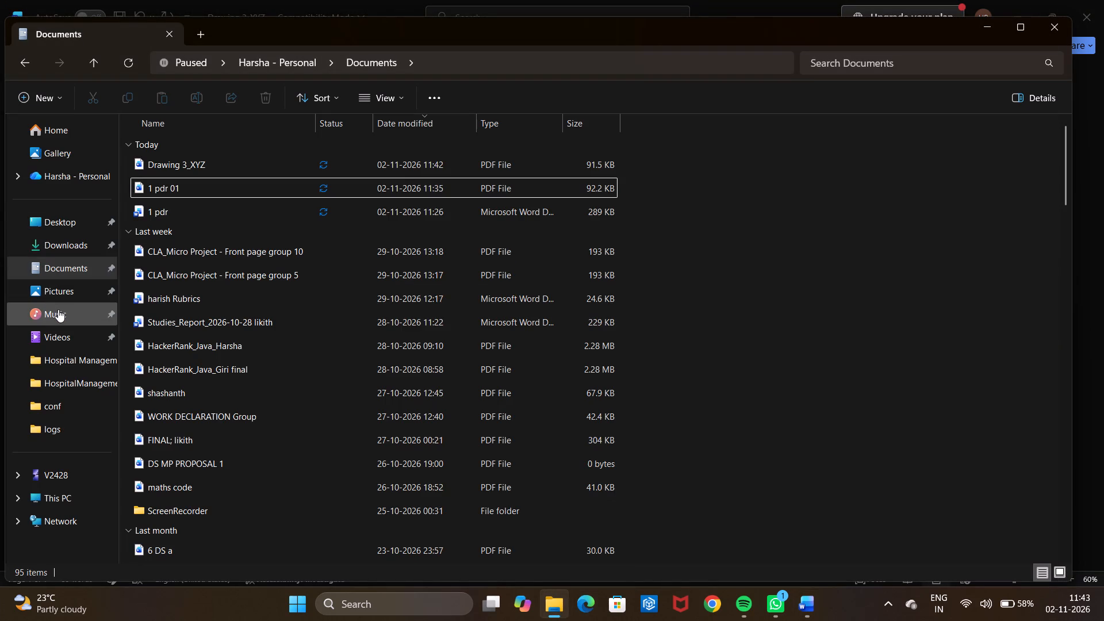
click(74, 244)
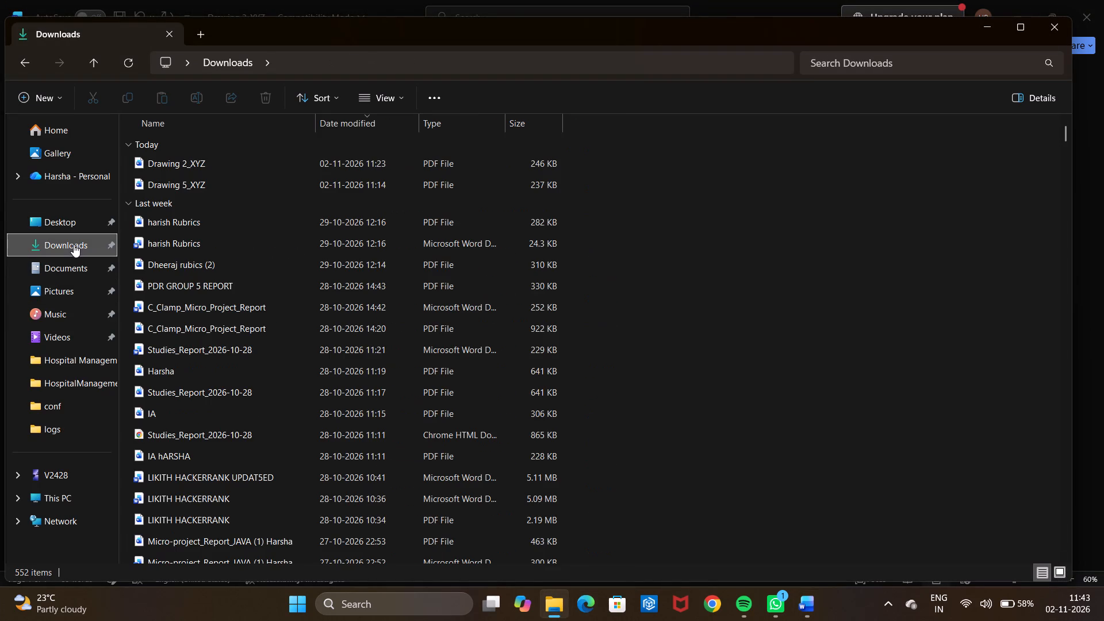
click(79, 261)
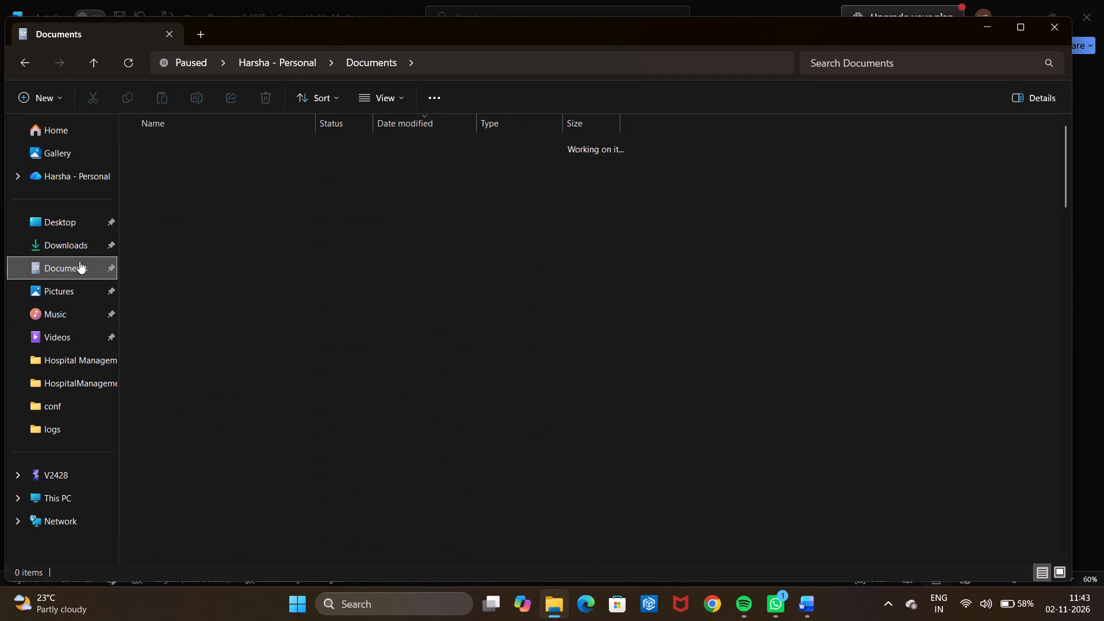
right_click(176, 162)
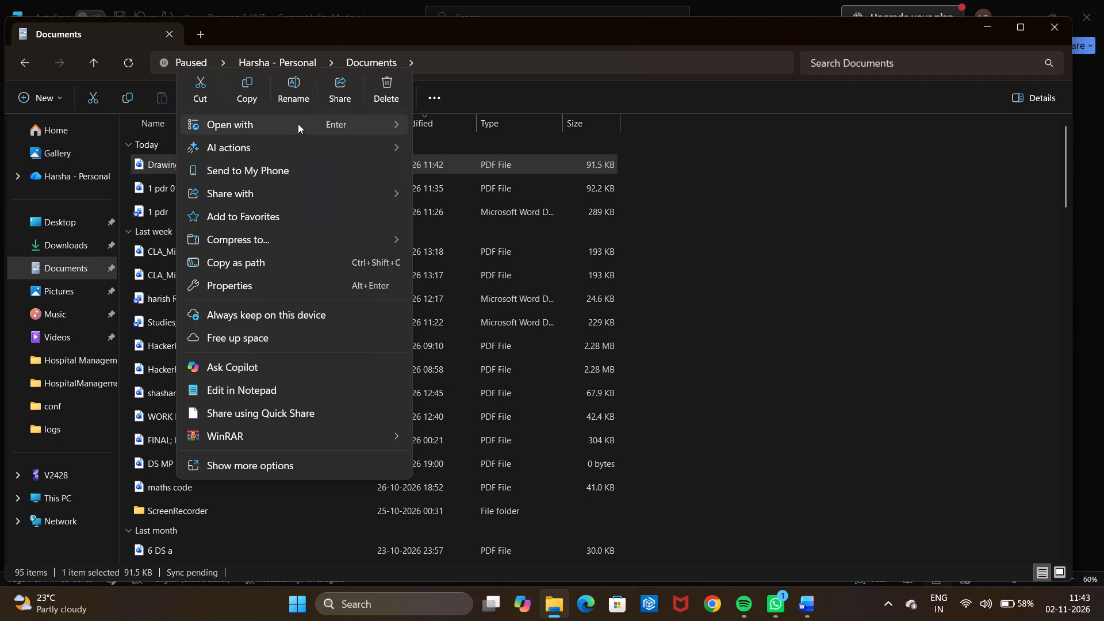
click(443, 143)
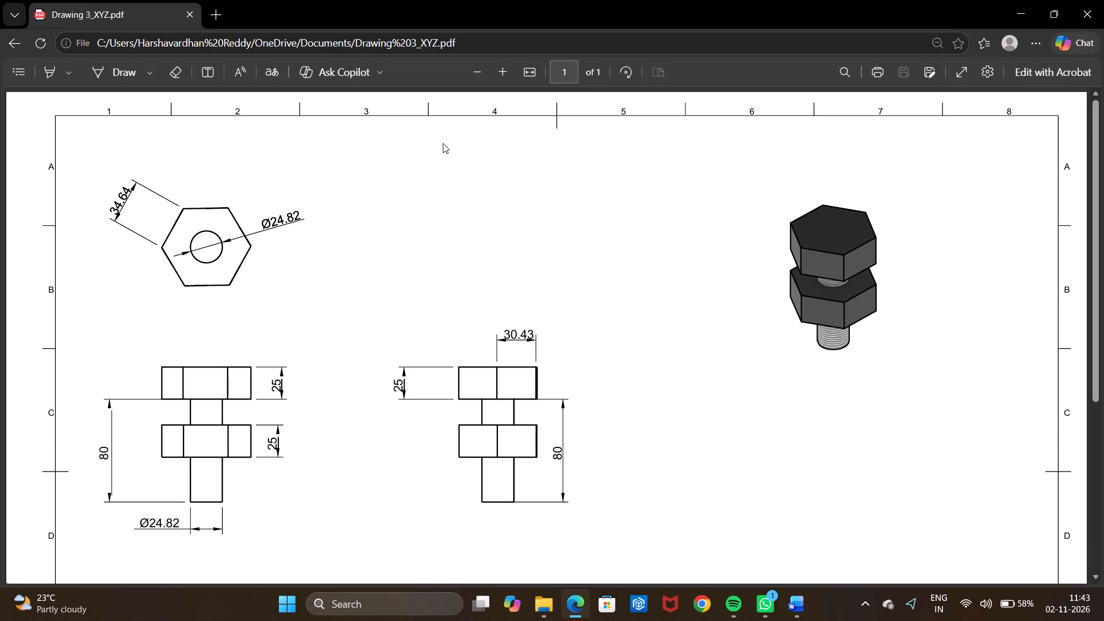
Examine the exported PDF page from the dimensioned views at the top down to the title block.
scroll(522, 296, down, 4)
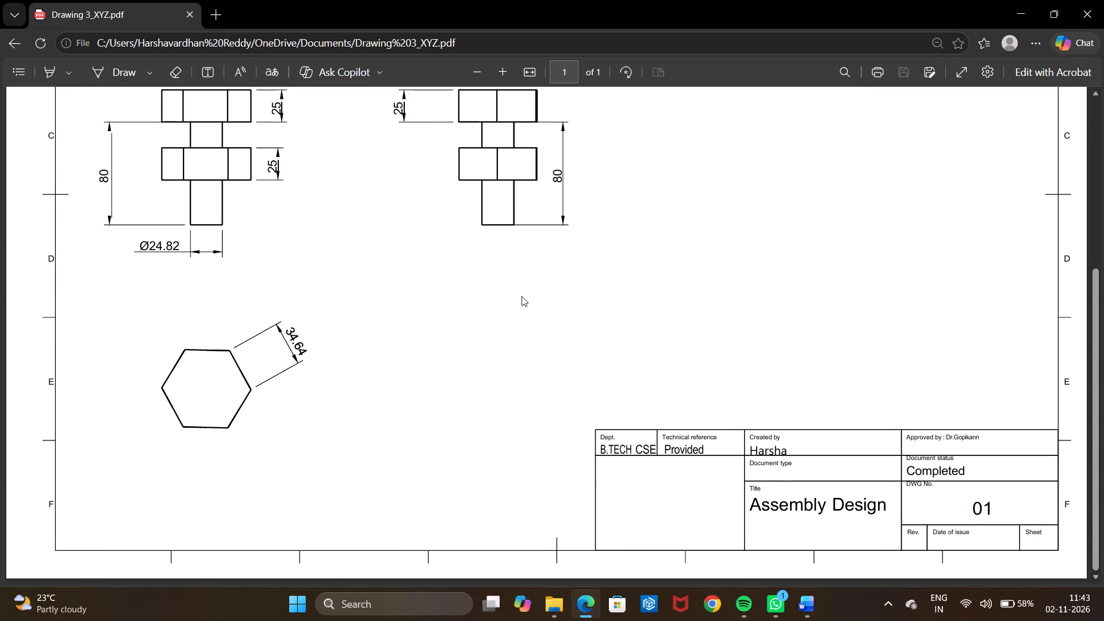
scroll(522, 296, down, 2)
scroll(522, 296, up, 5)
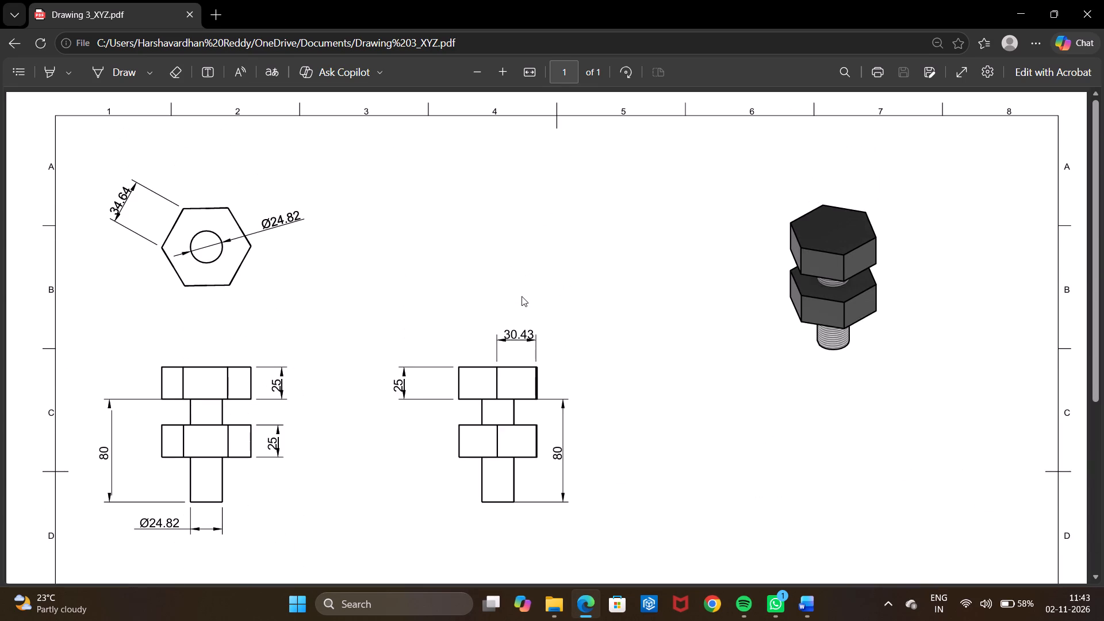
scroll(522, 296, down, 5)
scroll(522, 296, up, 5)
scroll(522, 296, down, 4)
scroll(522, 296, up, 2)
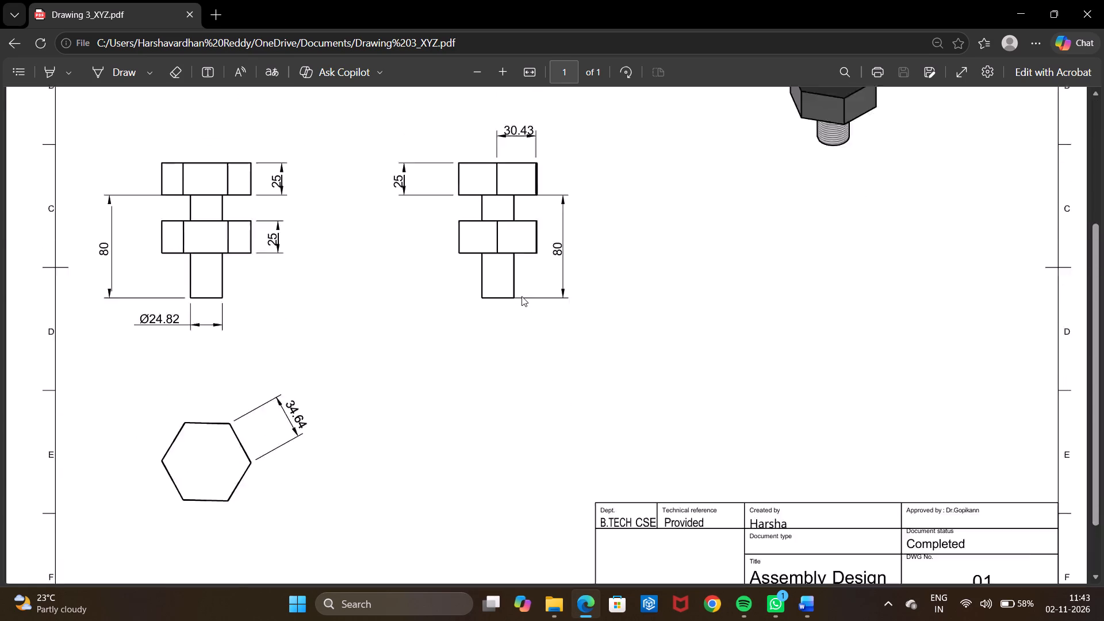
scroll(522, 296, up, 2)
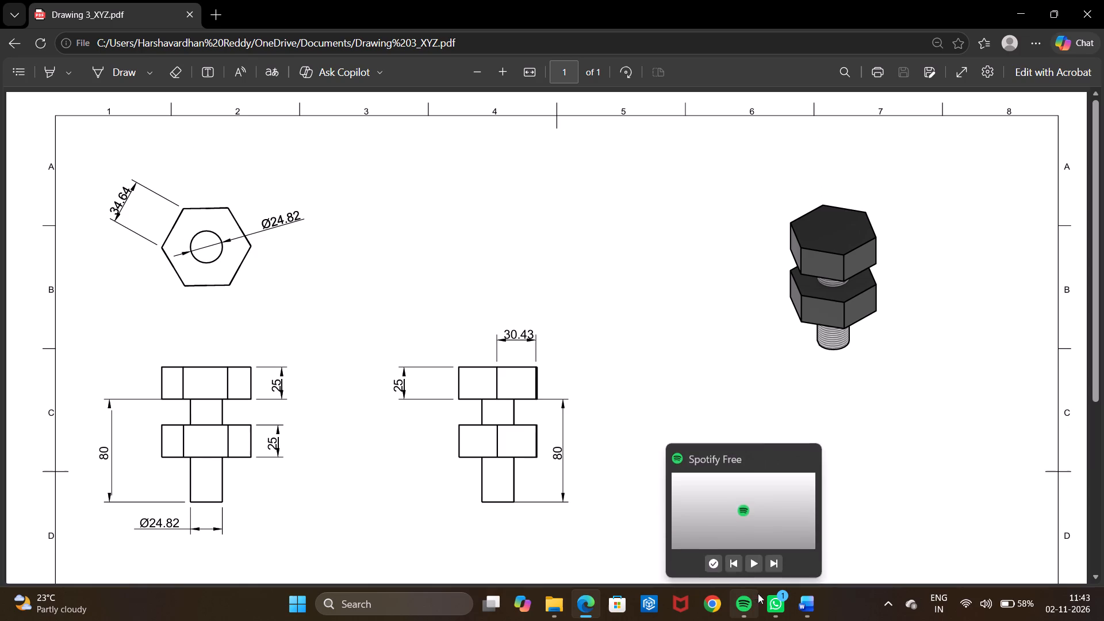
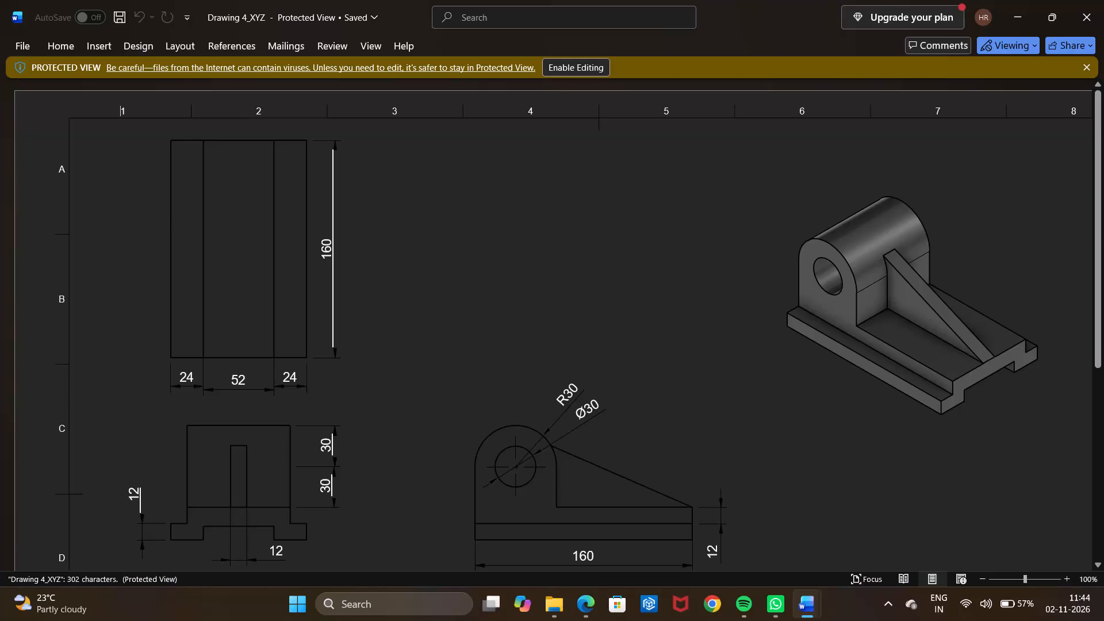
Enable editing of the Drawing 4_XYZ document so it leaves Protected View.
click(580, 67)
Replace the Created by entry in the Drawing 4_XYZ title block with "Harshavardhan".
scroll(647, 285, down, 2)
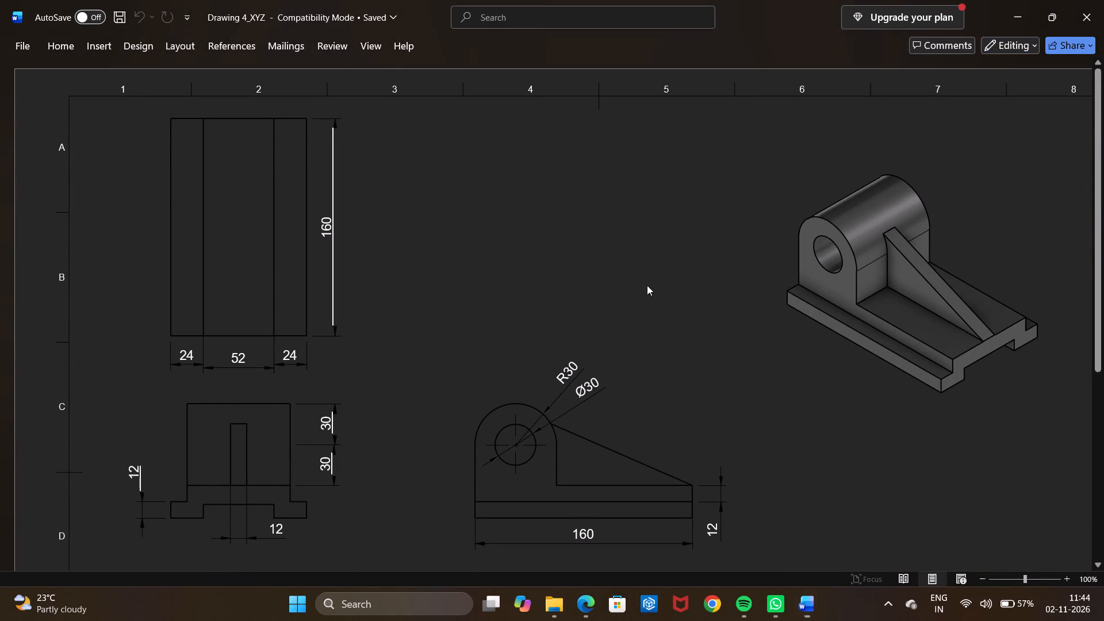
scroll(647, 285, down, 6)
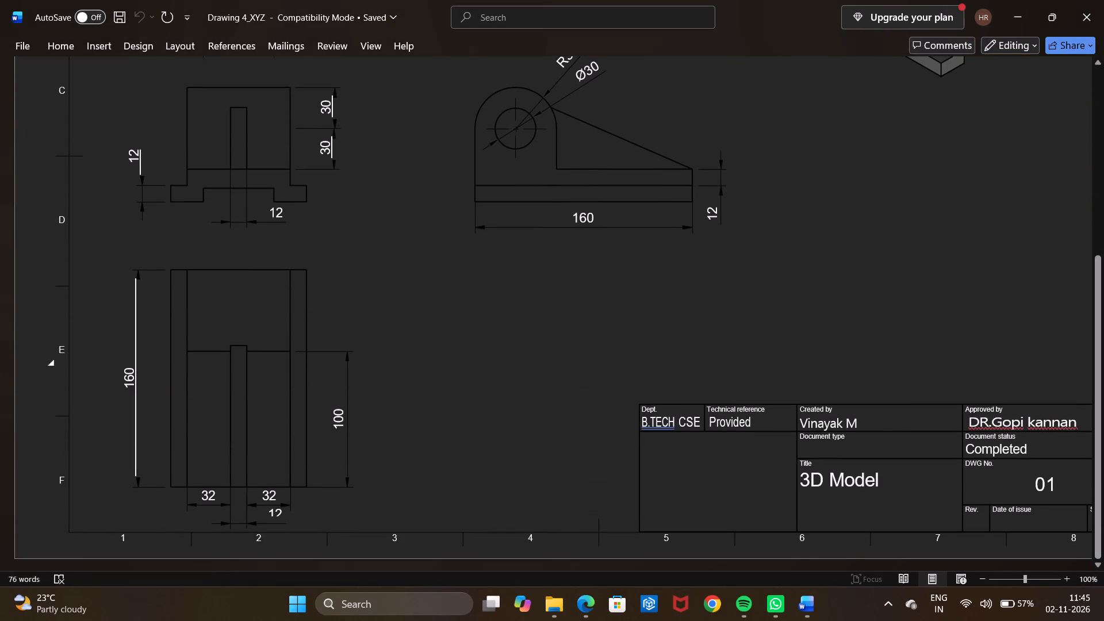
click(857, 426)
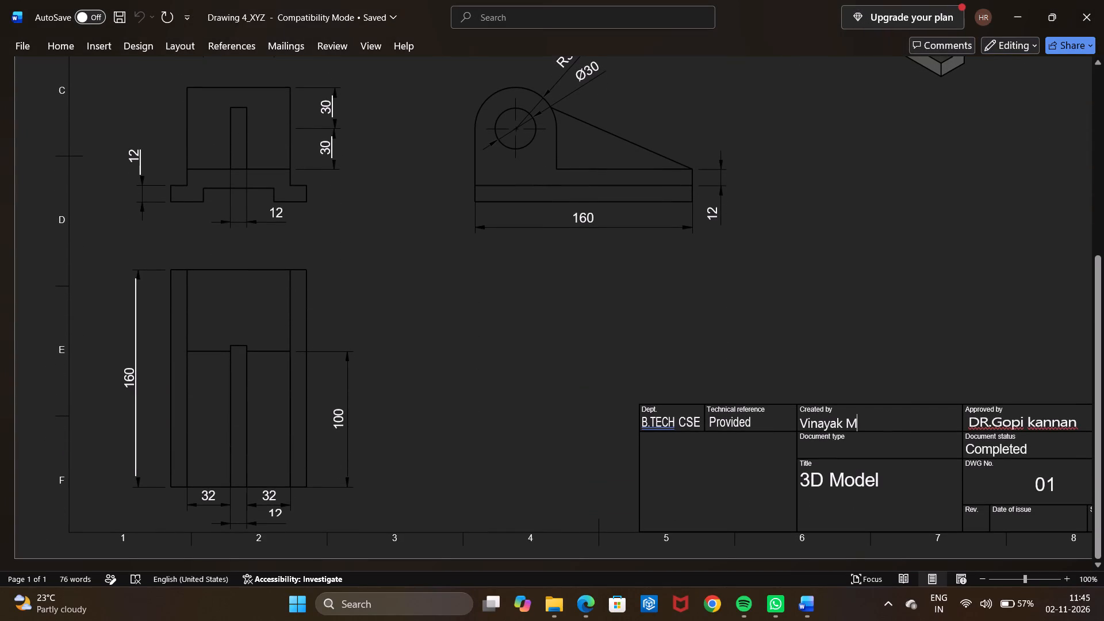
key(BackSpace)
key(BackSpace)
key(BackSpace)
key(BackSpace)
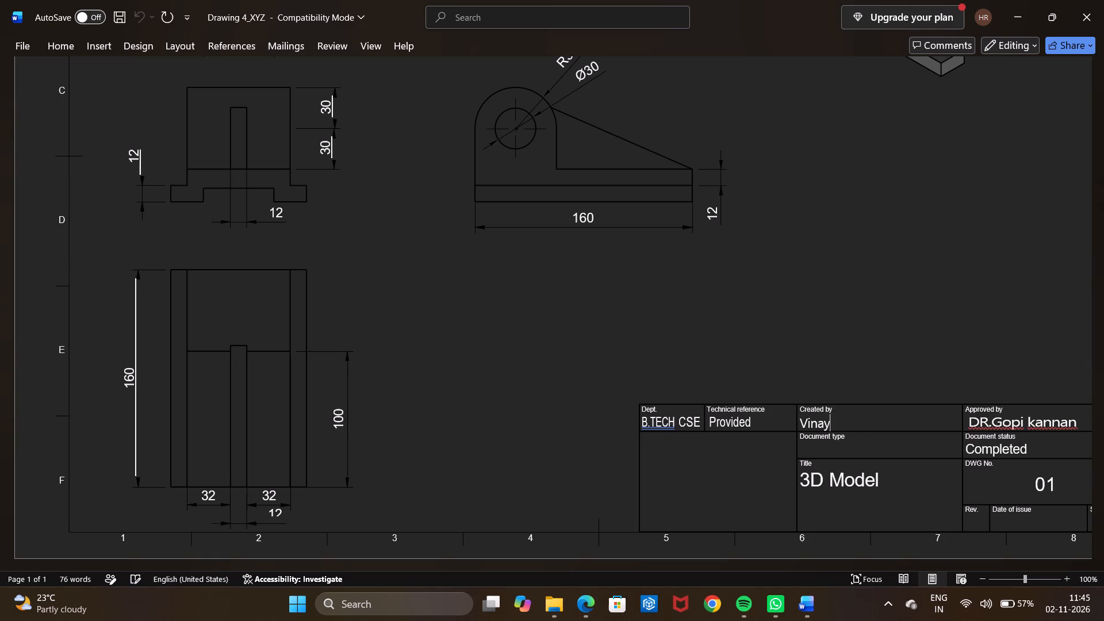
key(BackSpace)
key(BackSpace)
key(BackSpace)
key(BackSpace)
key(BackSpace)
key(shift+h)
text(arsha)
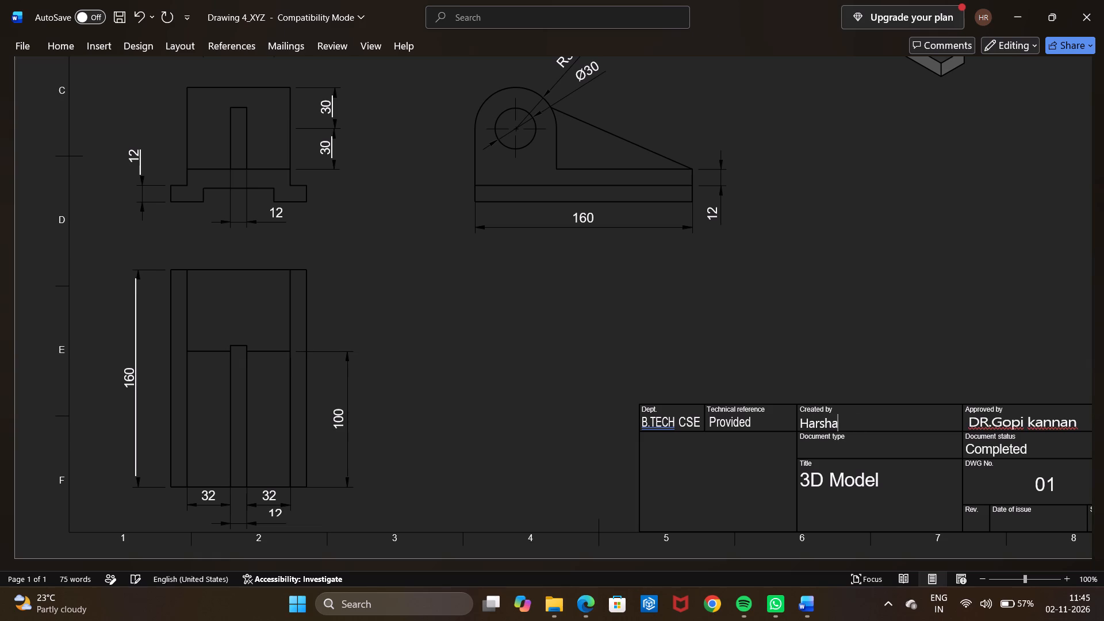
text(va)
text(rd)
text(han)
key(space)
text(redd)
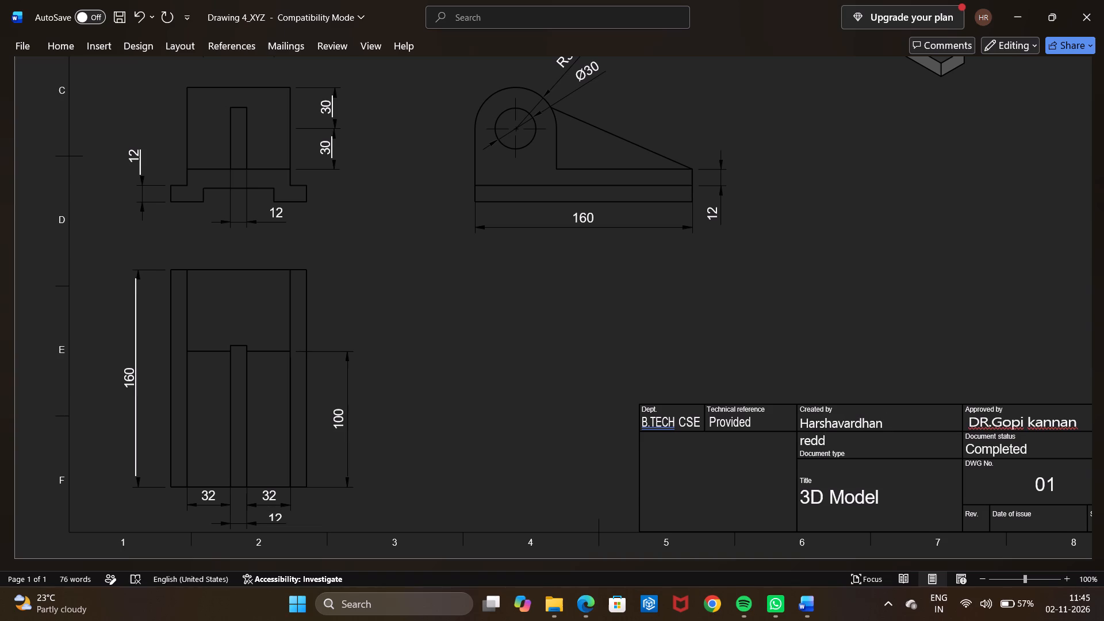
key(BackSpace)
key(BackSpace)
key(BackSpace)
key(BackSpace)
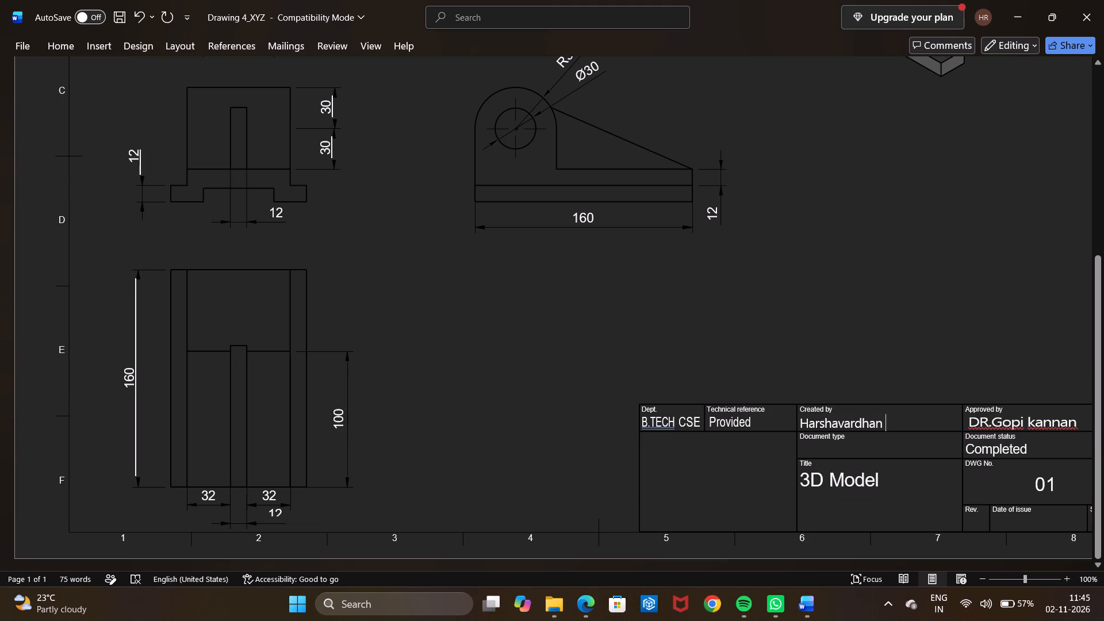
Save Drawing 4_XYZ as a PDF in the OneDrive Documents folder under its existing name.
click(26, 51)
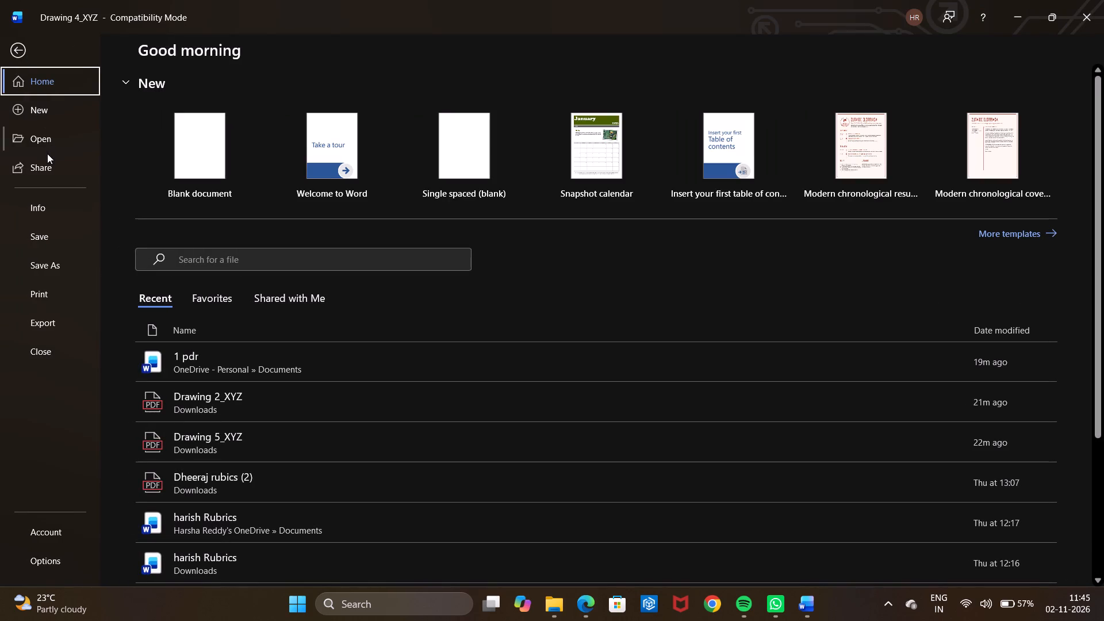
click(49, 267)
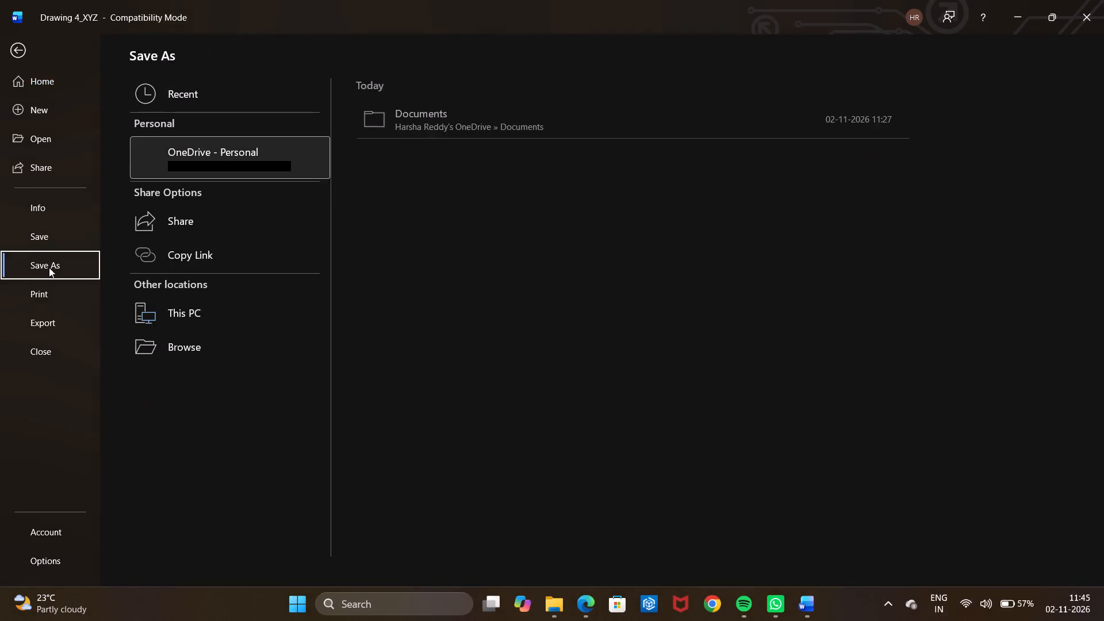
click(455, 156)
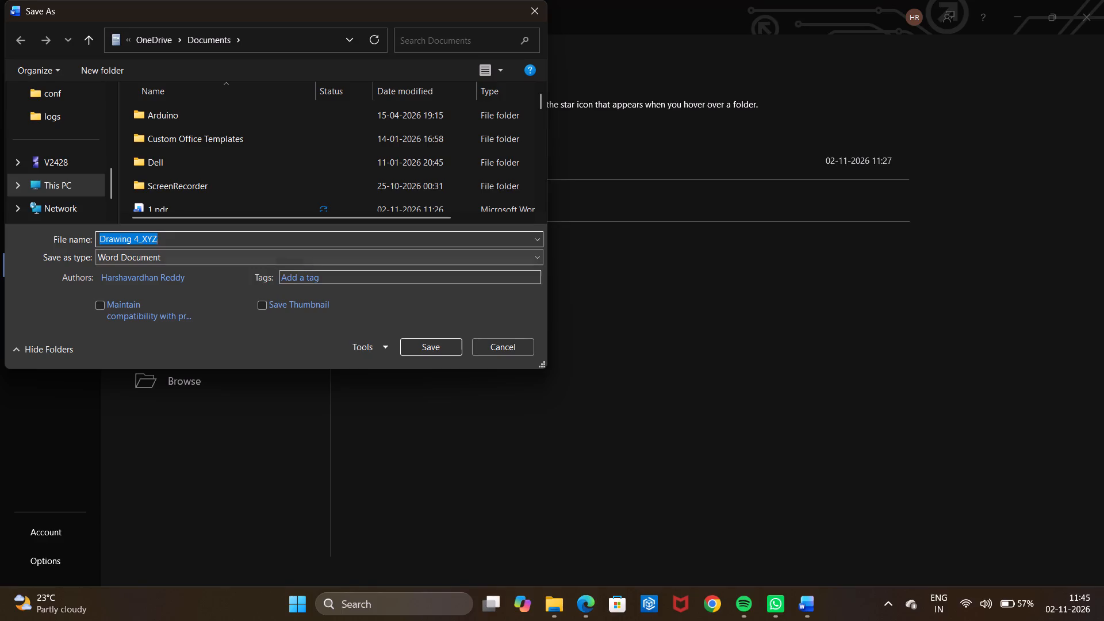
click(305, 260)
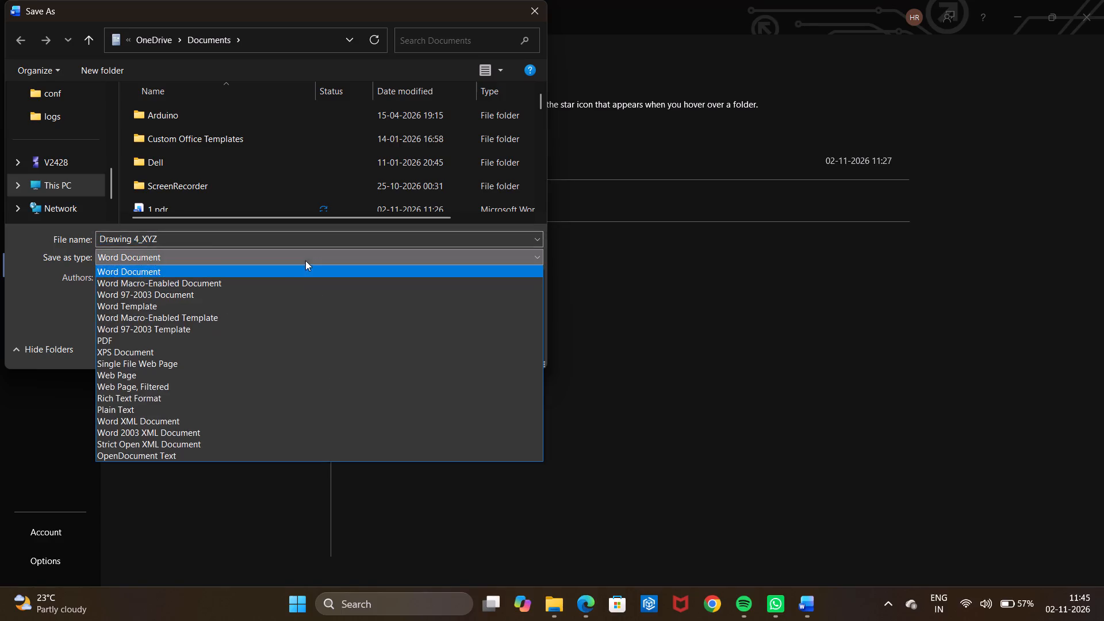
click(129, 337)
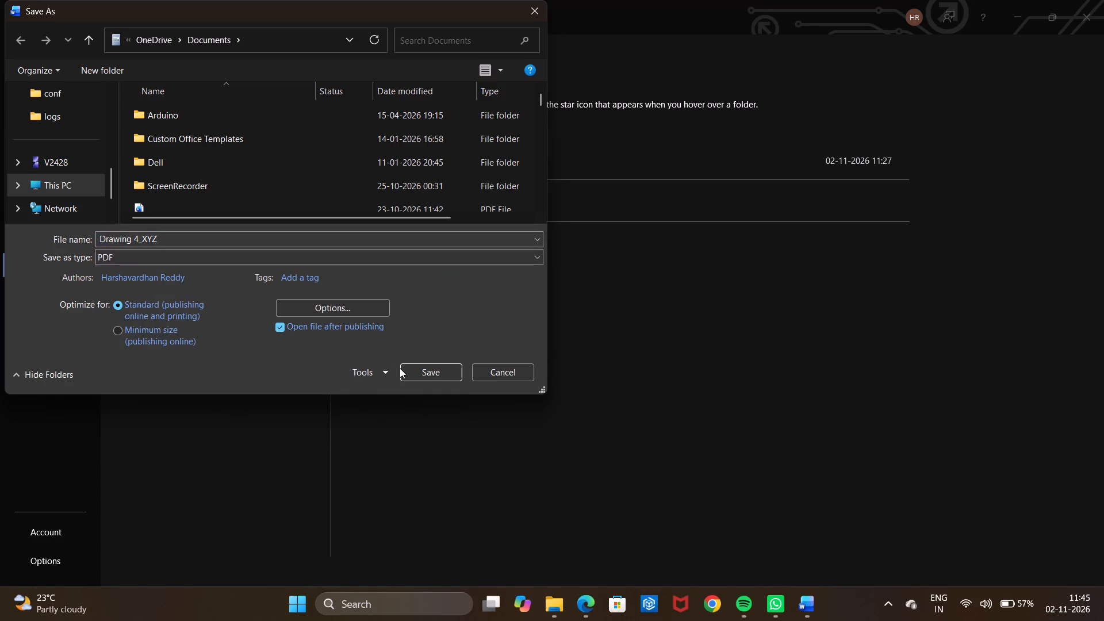
click(430, 369)
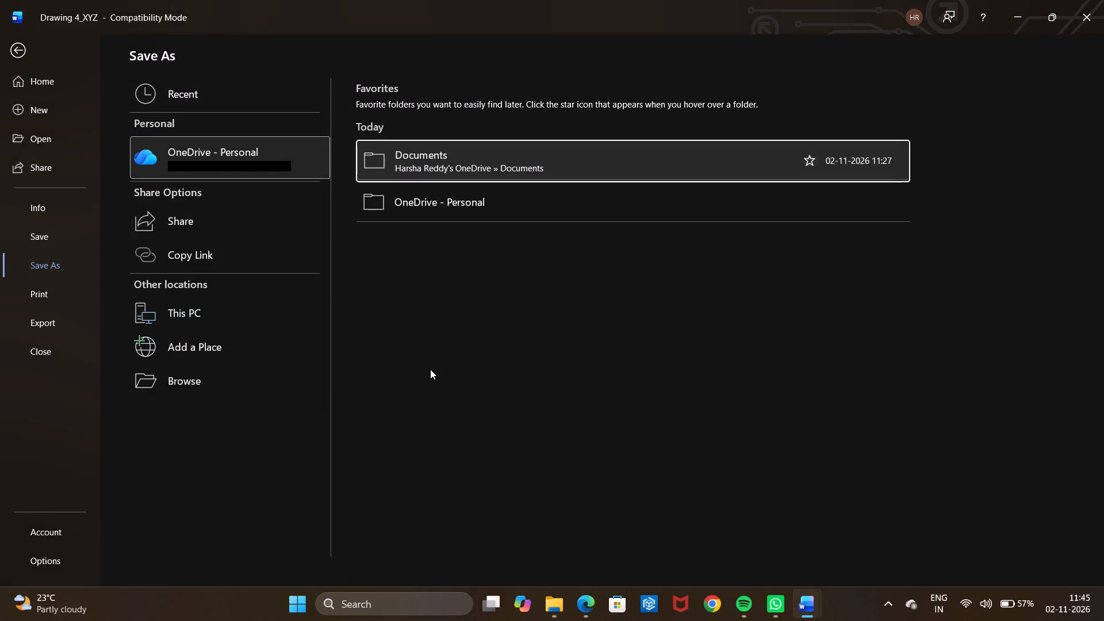
click(645, 329)
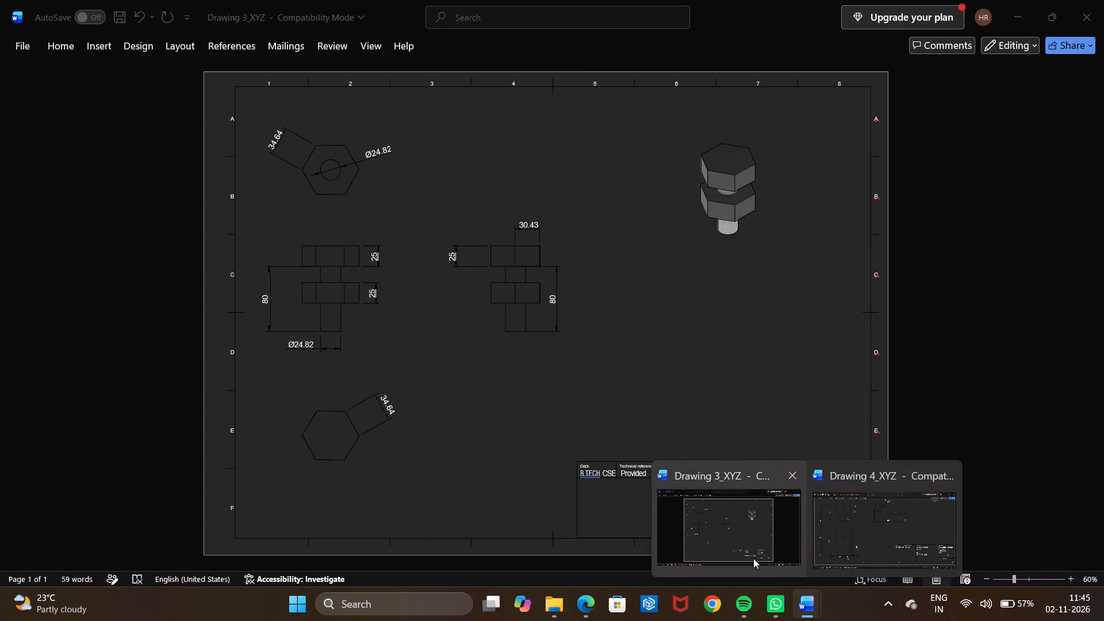
Switch to the Drawing 3_XYZ document and save it as a PDF named "PDR 01" in the OneDrive Documents folder.
click(747, 539)
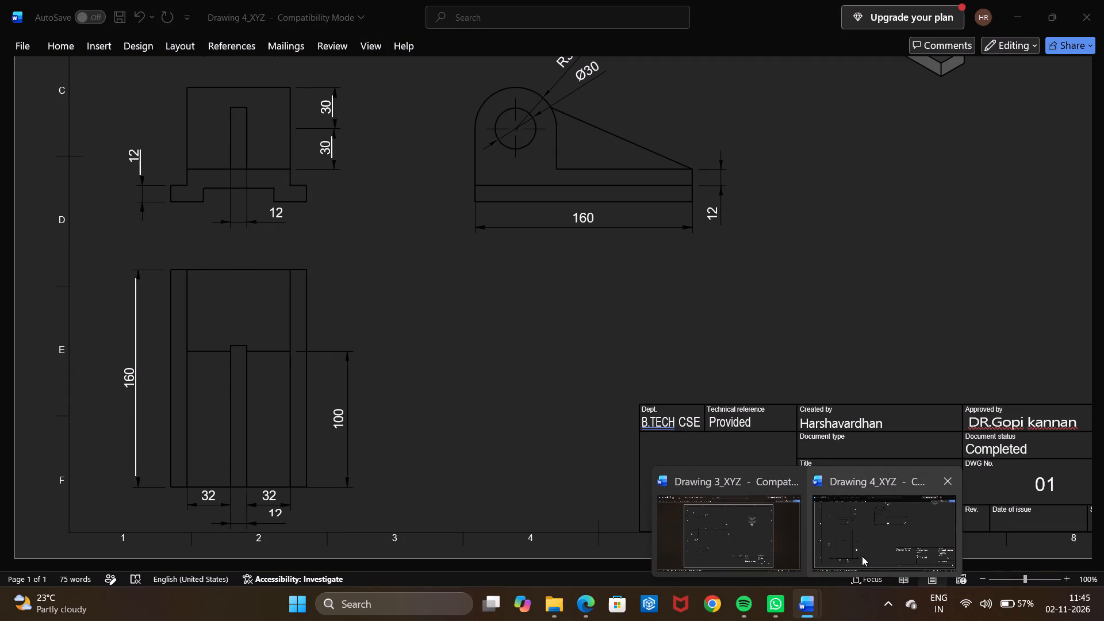
click(724, 511)
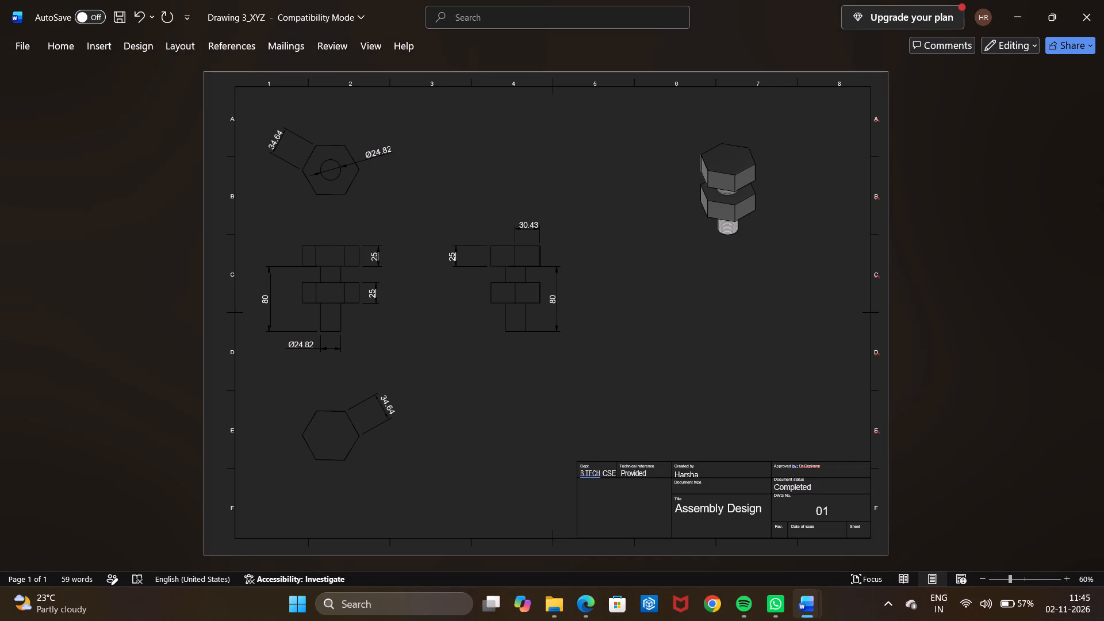
click(708, 476)
click(708, 476)
click(20, 53)
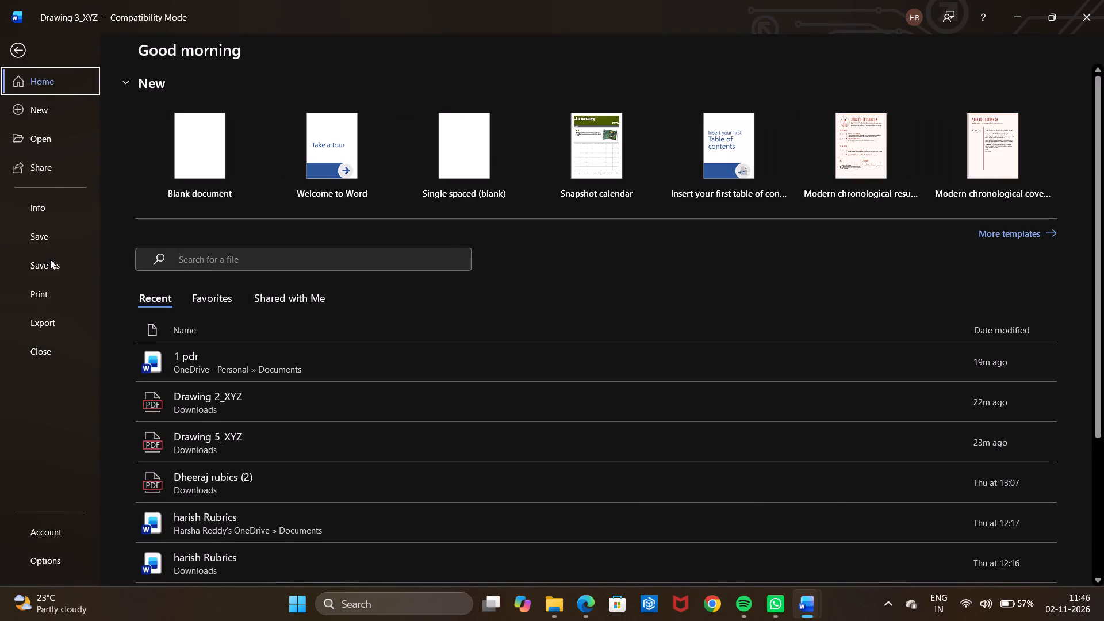
click(50, 259)
click(432, 156)
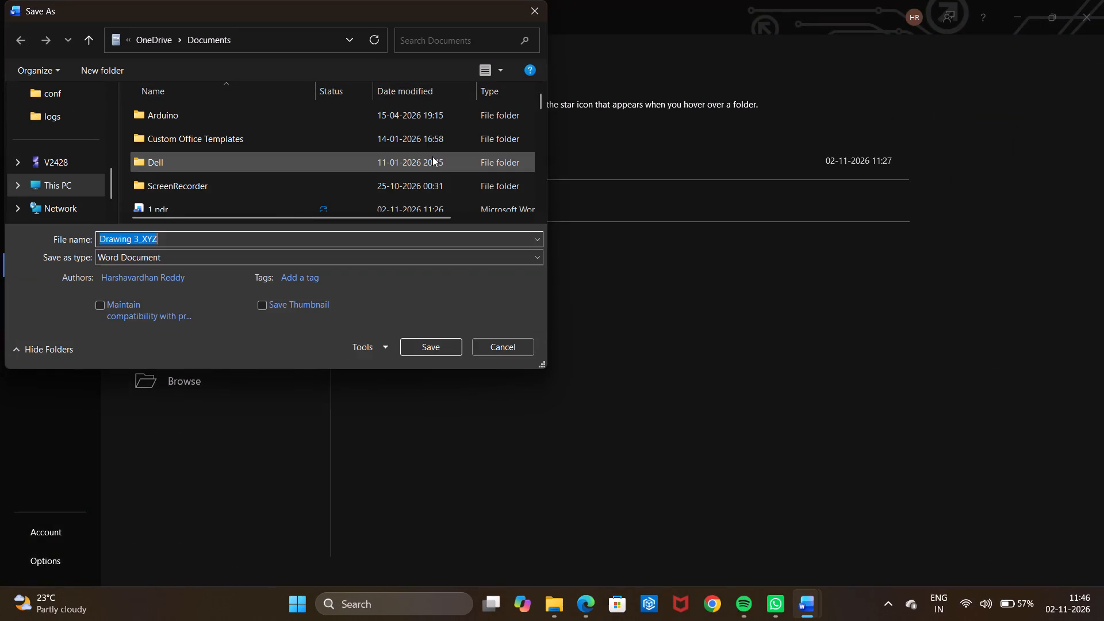
key(BackSpace)
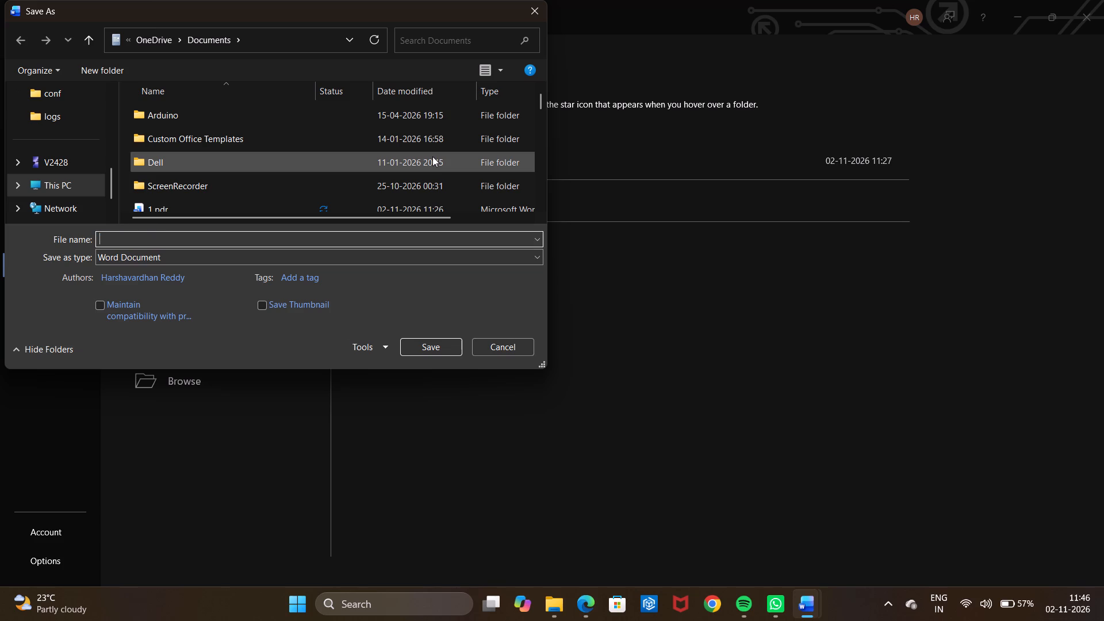
key(p)
text(DR)
key(space)
text(01)
click(302, 259)
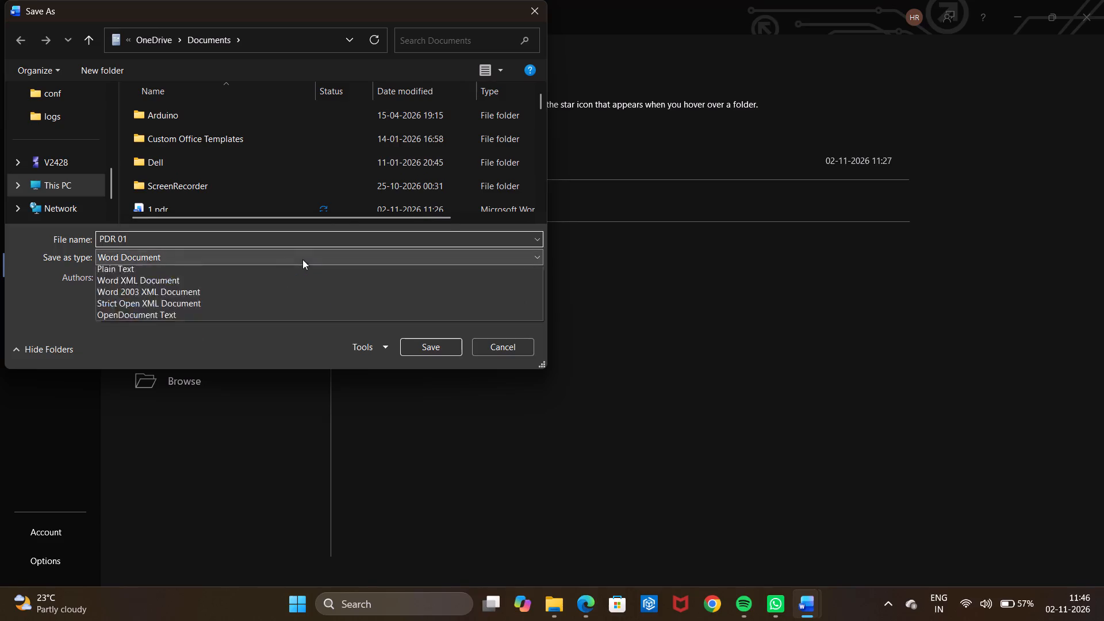
click(171, 343)
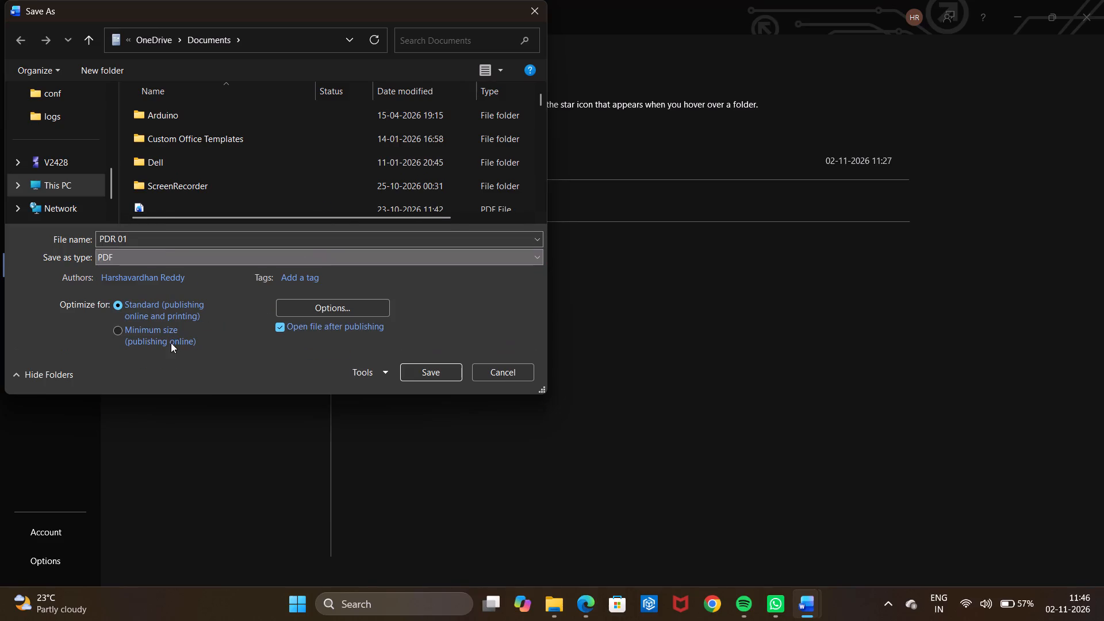
click(414, 373)
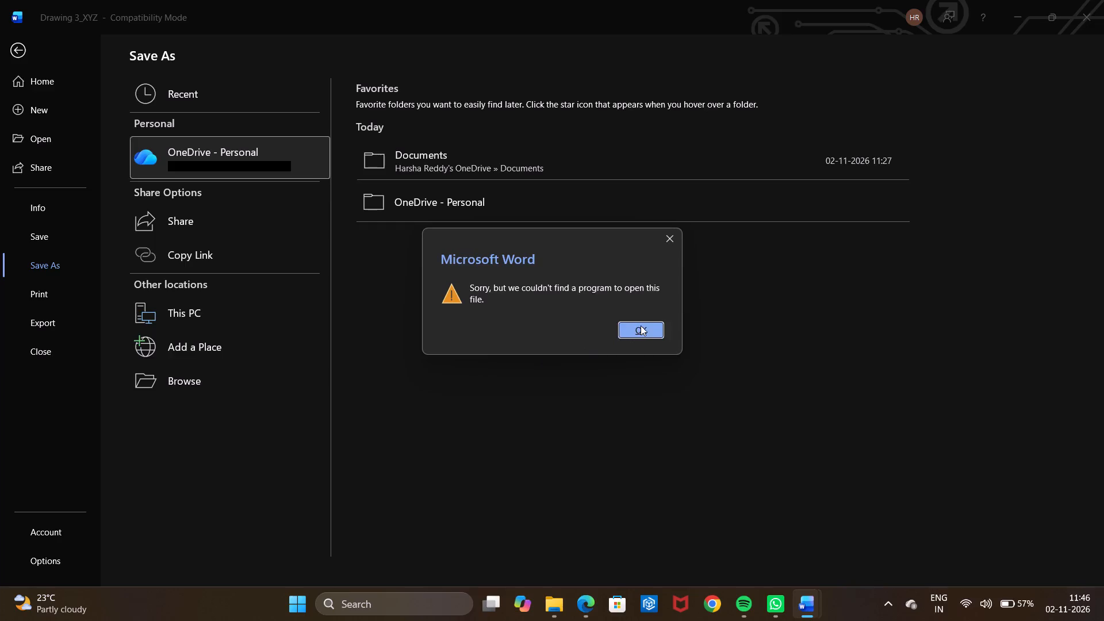
click(641, 325)
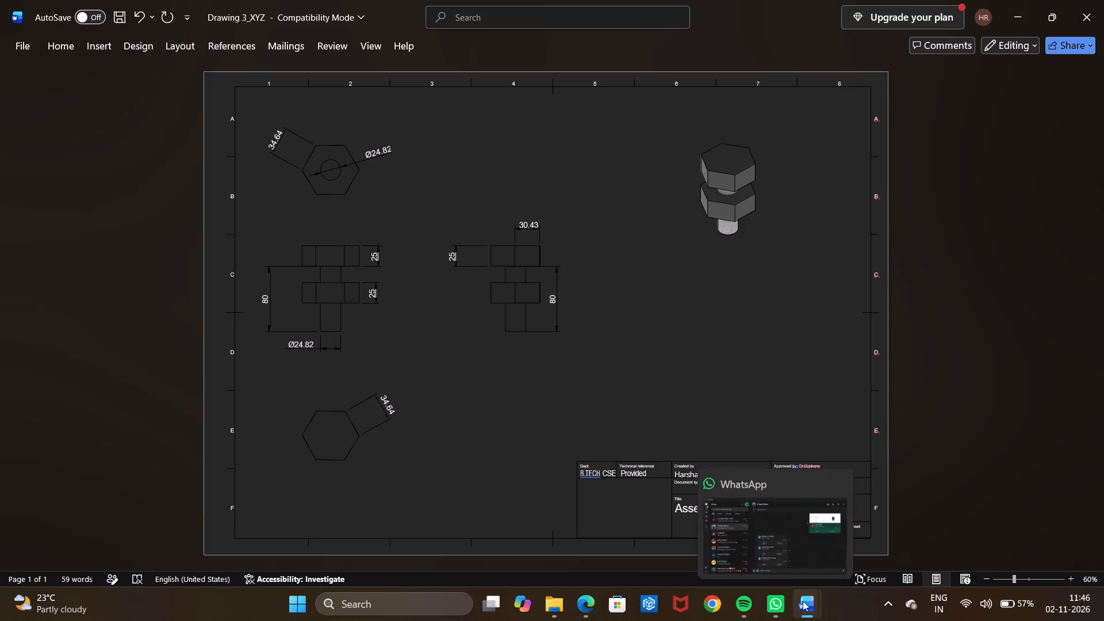
Switch to the Drawing 4_XYZ document and save it as a PDF named "PDR 02" in the OneDrive Documents folder.
click(844, 530)
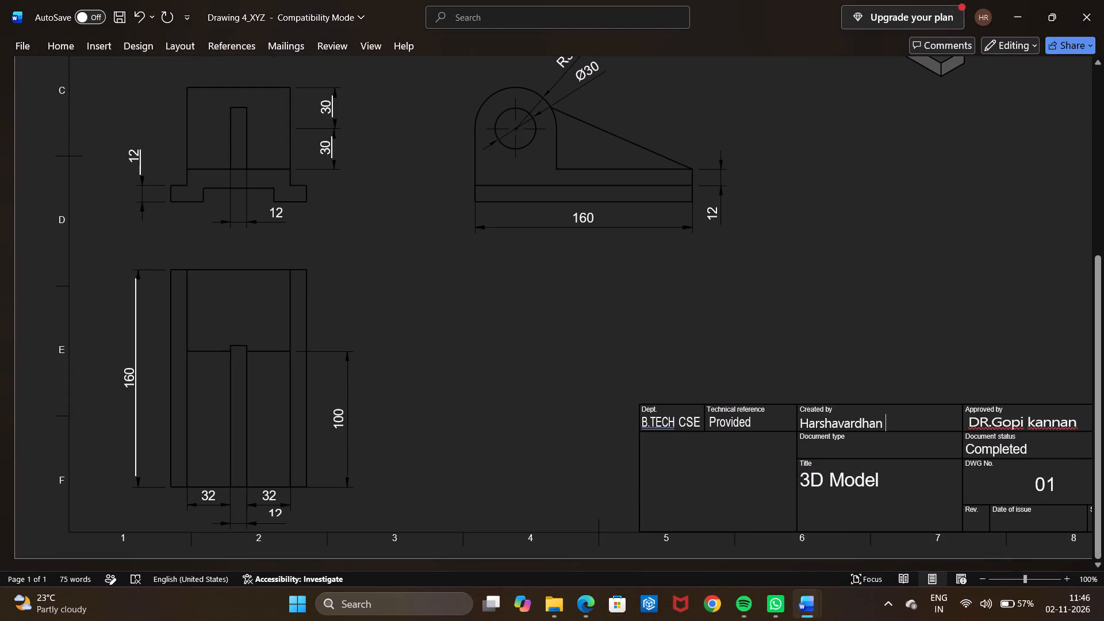
click(9, 44)
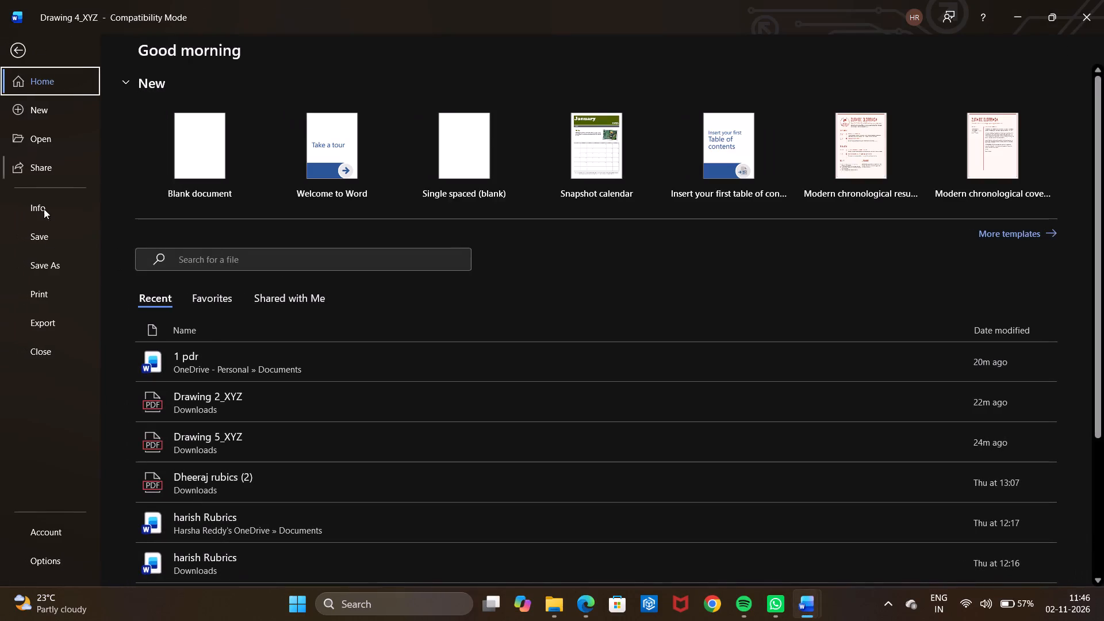
click(53, 266)
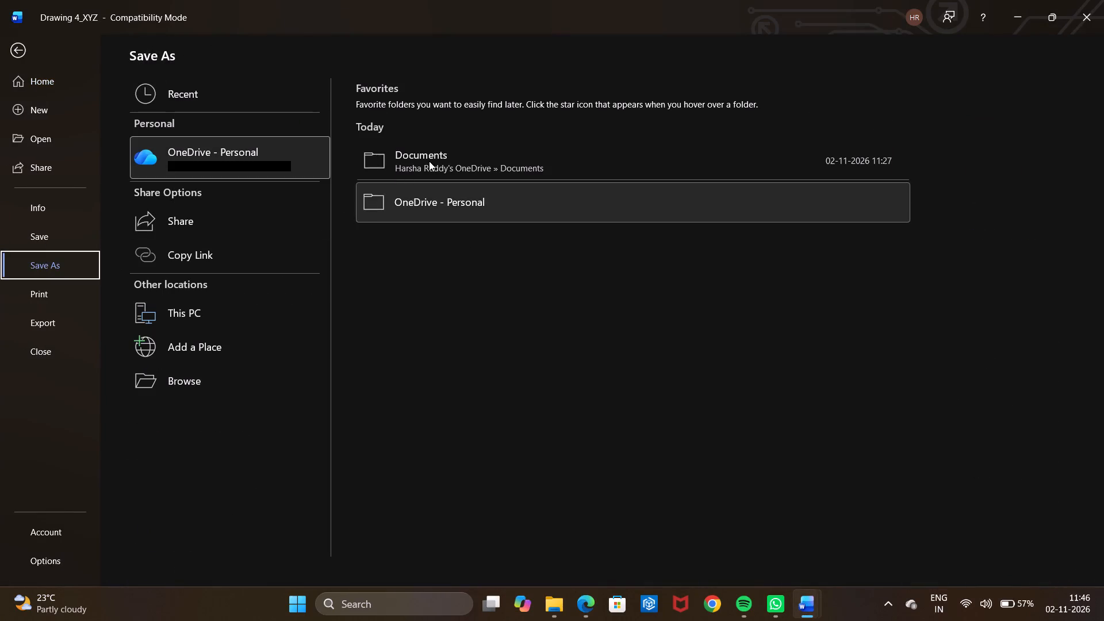
click(429, 161)
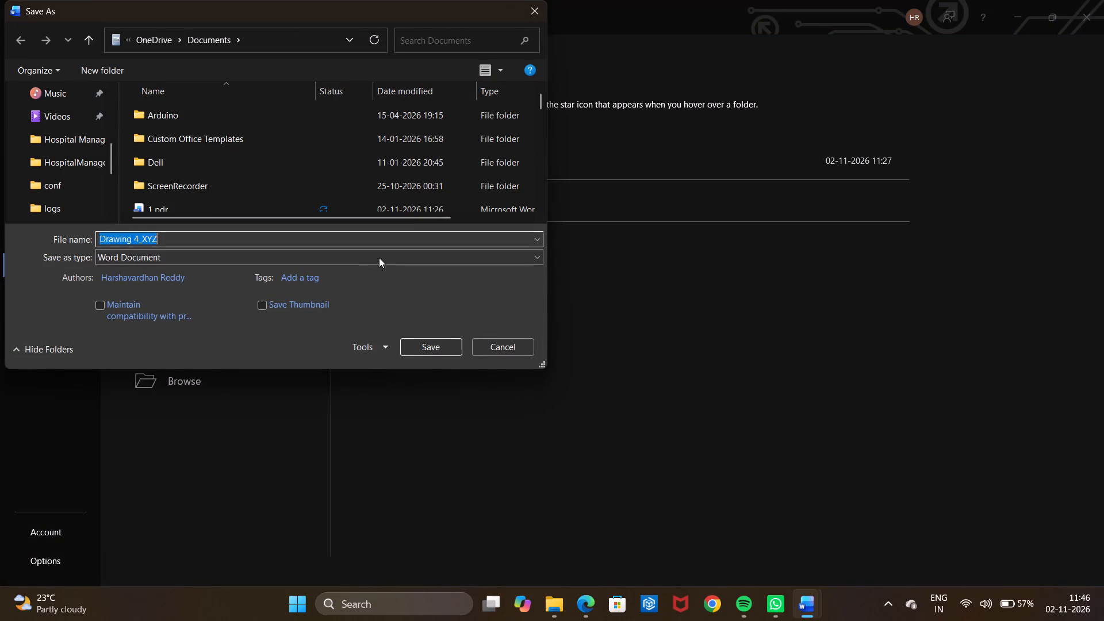
key(BackSpace)
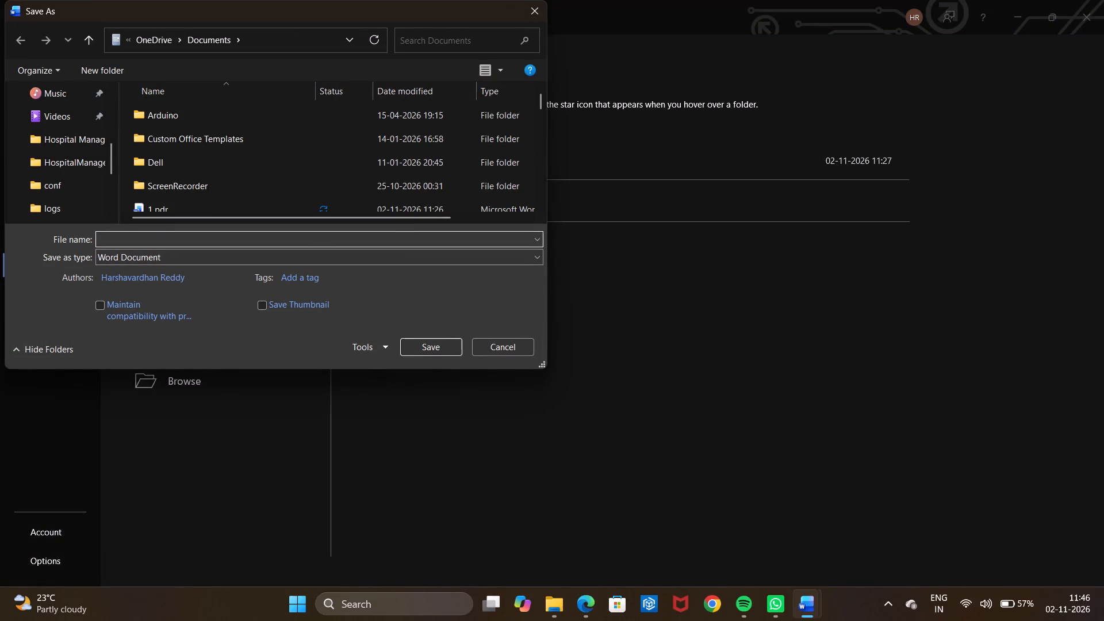
text(PDR)
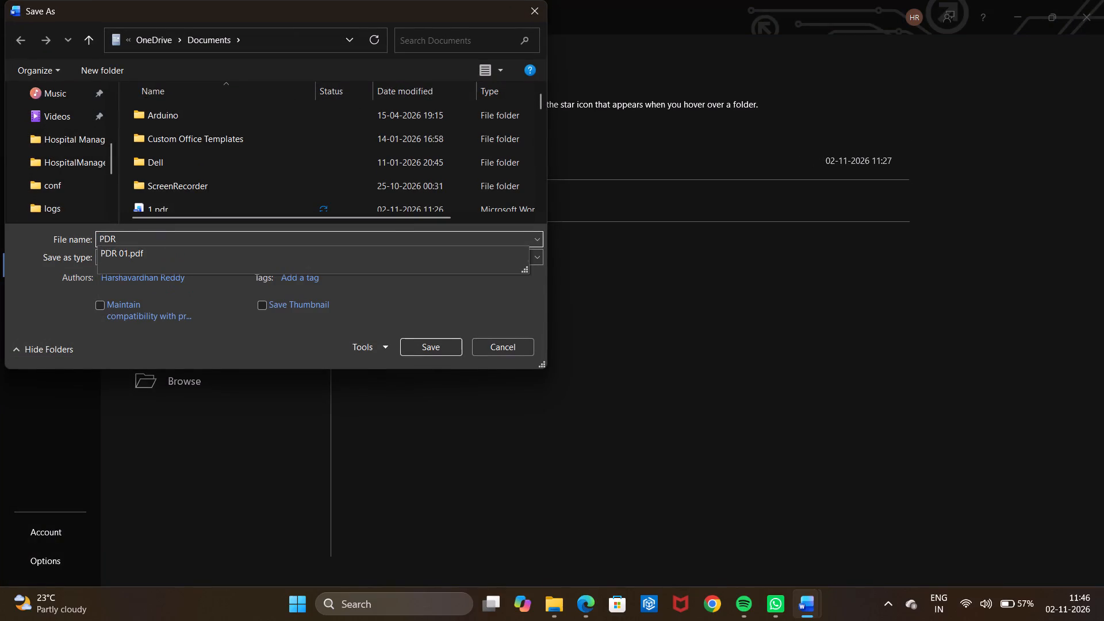
key(space)
text(02)
click(312, 259)
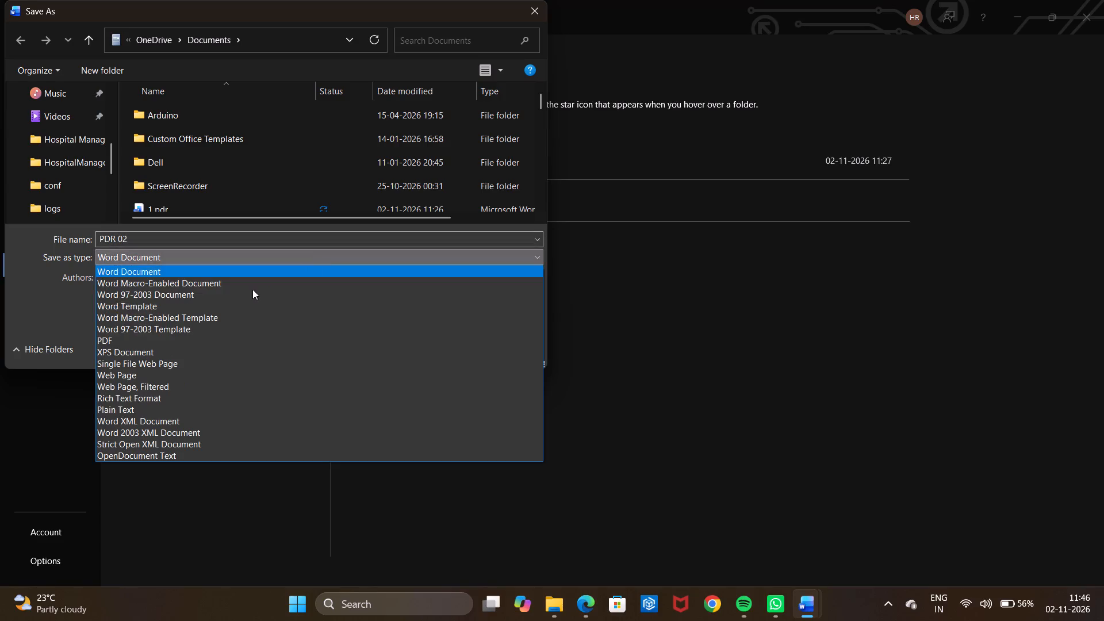
click(134, 342)
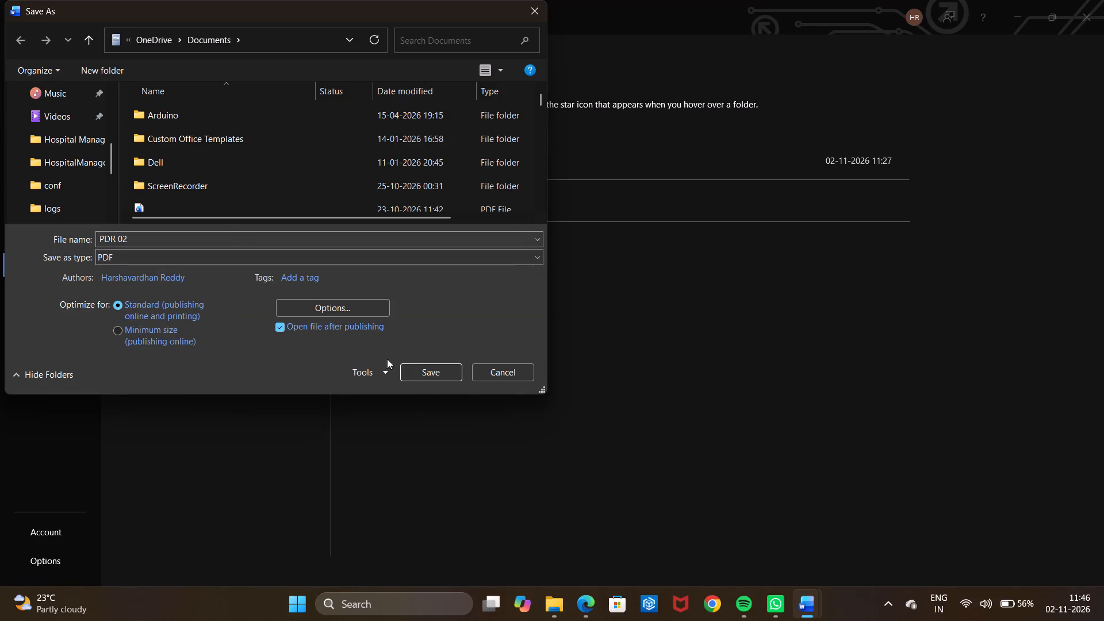
click(428, 373)
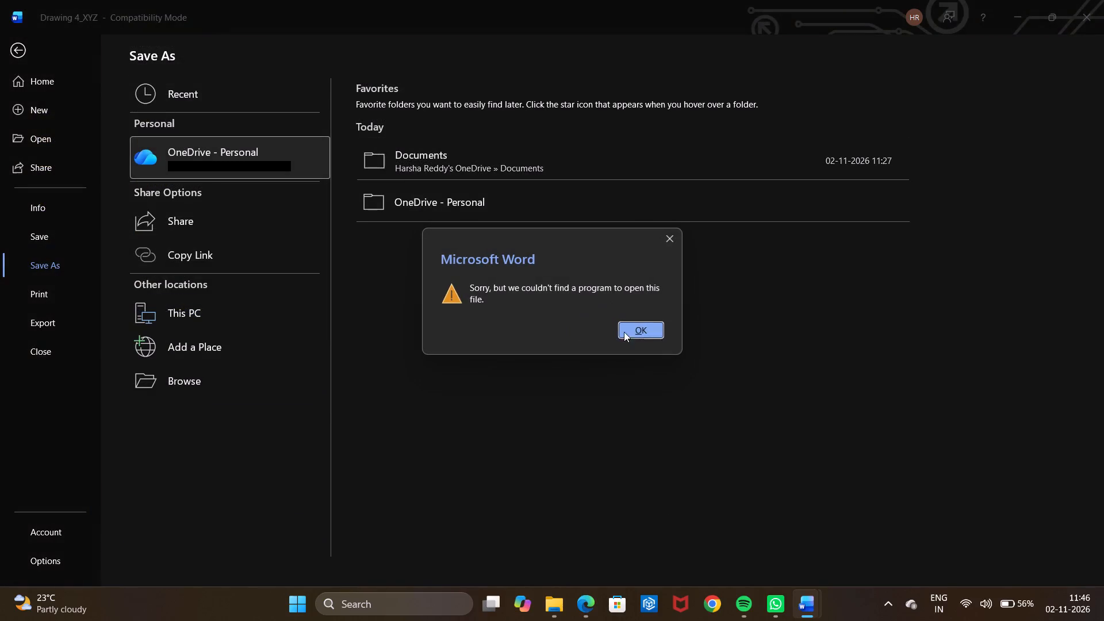
click(645, 327)
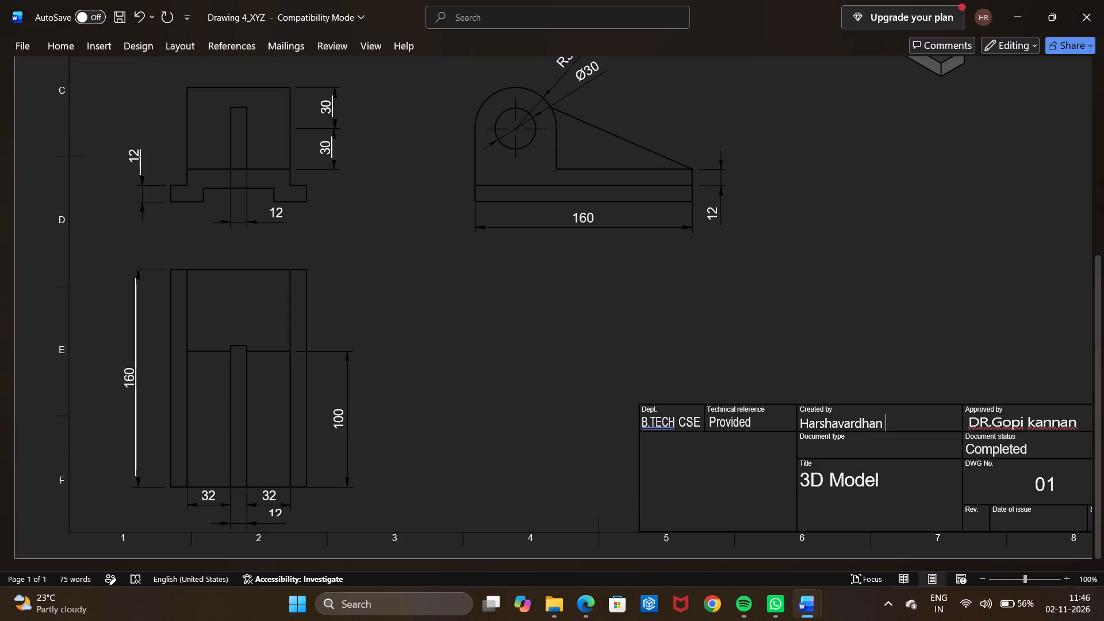
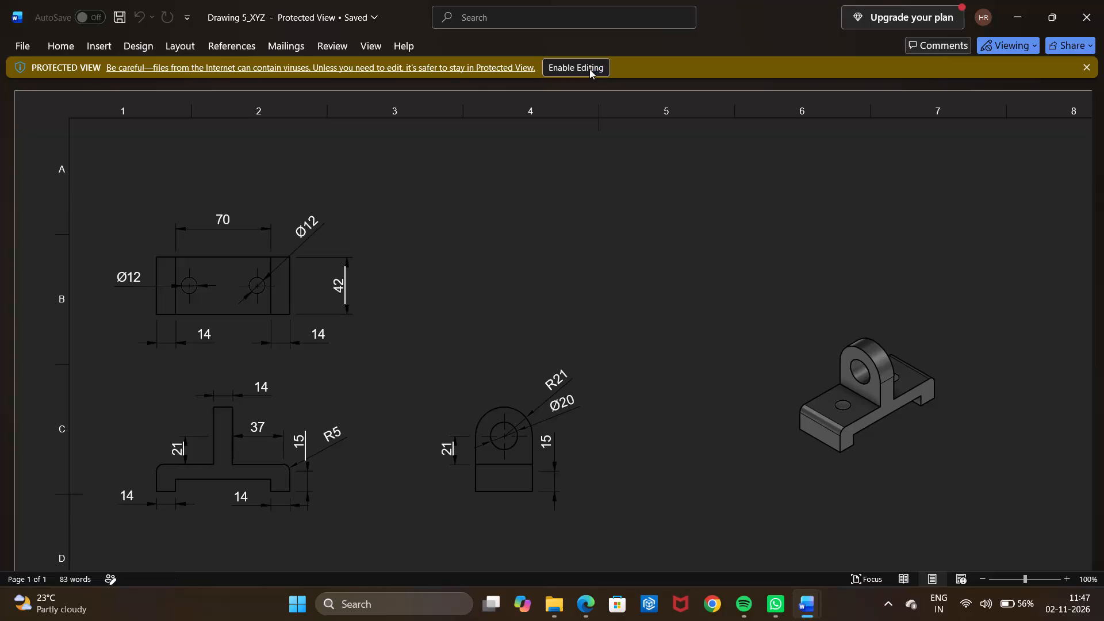
Replace the Created by entry in the Drawing 5_XYZ title block with "Harshavardhan".
scroll(665, 384, down, 13)
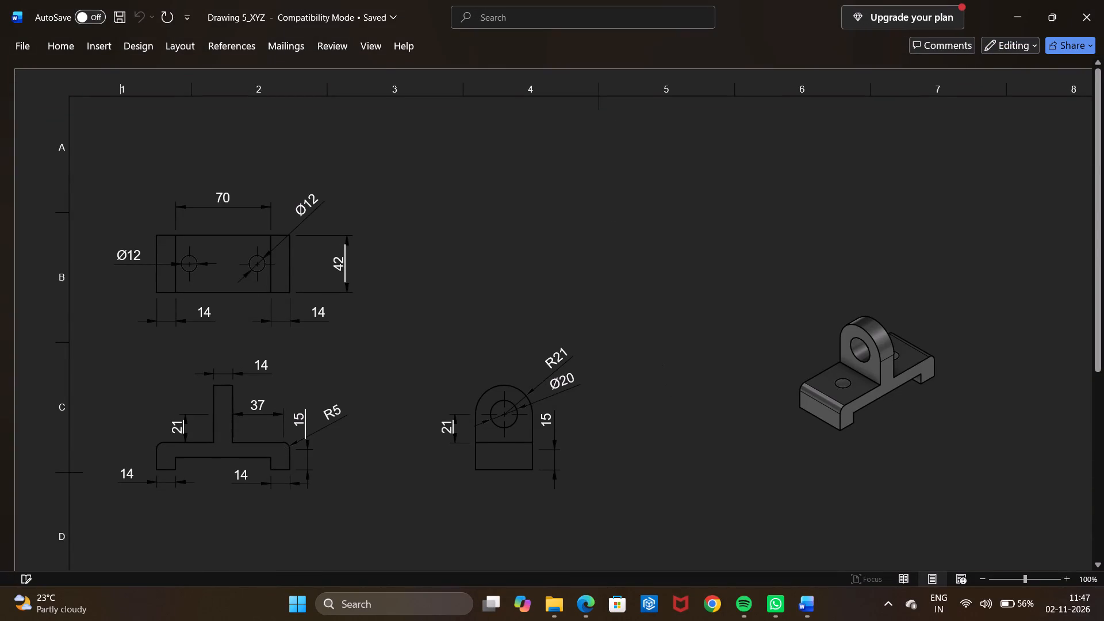
scroll(665, 384, down, 19)
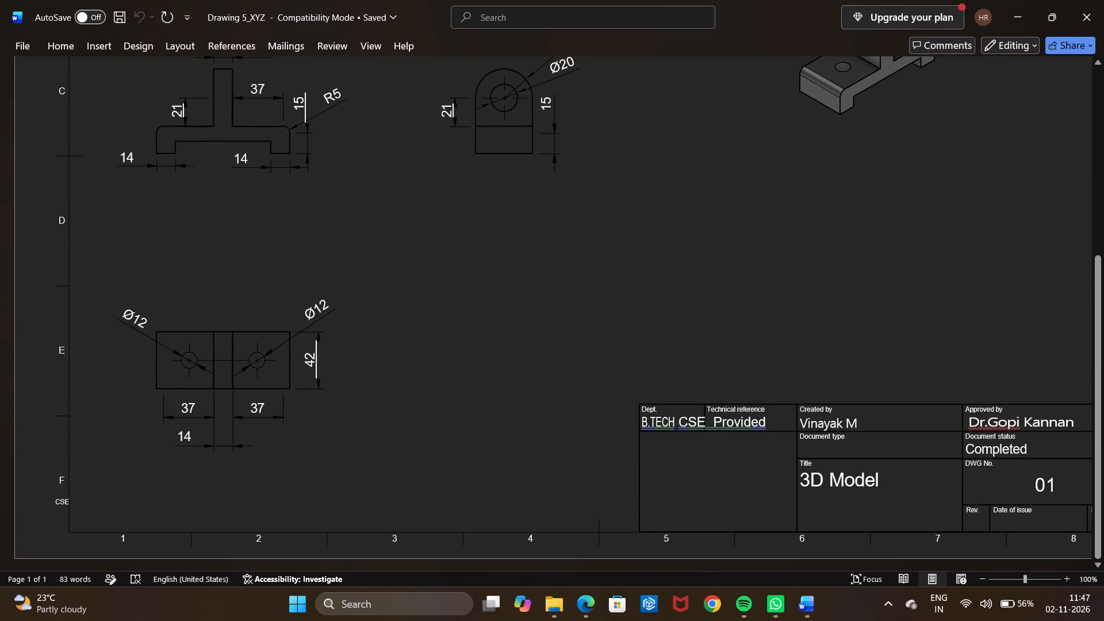
click(862, 420)
key(BackSpace)
key(BackSpace)
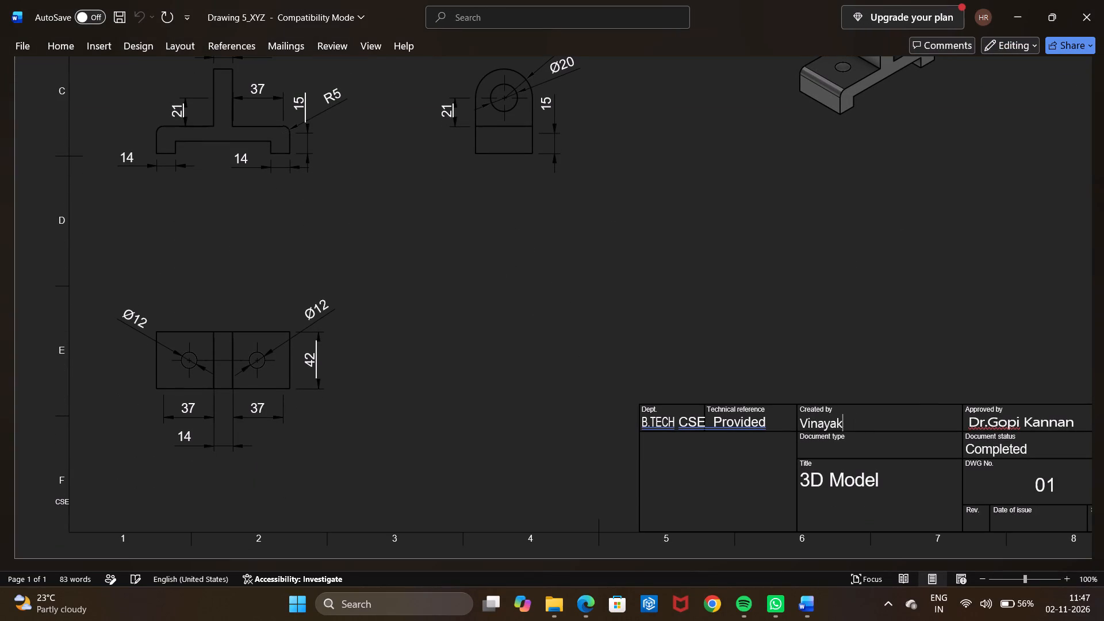
key(BackSpace)
key(BackSpace)
key(BackSpace)
key(BackSpace)
key(BackSpace)
key(BackSpace)
key(BackSpace)
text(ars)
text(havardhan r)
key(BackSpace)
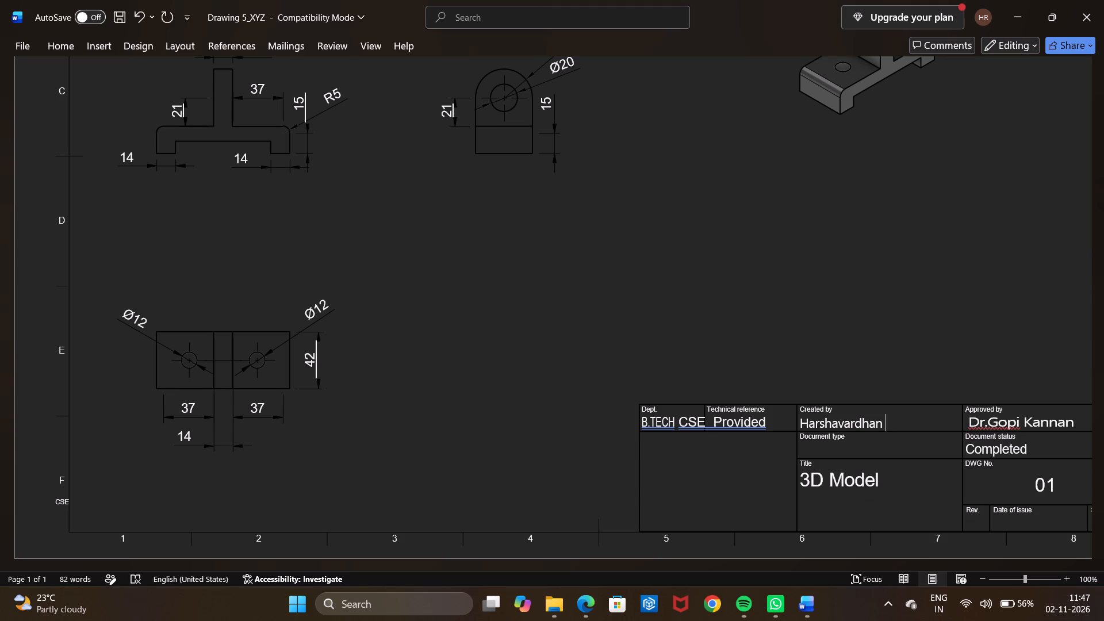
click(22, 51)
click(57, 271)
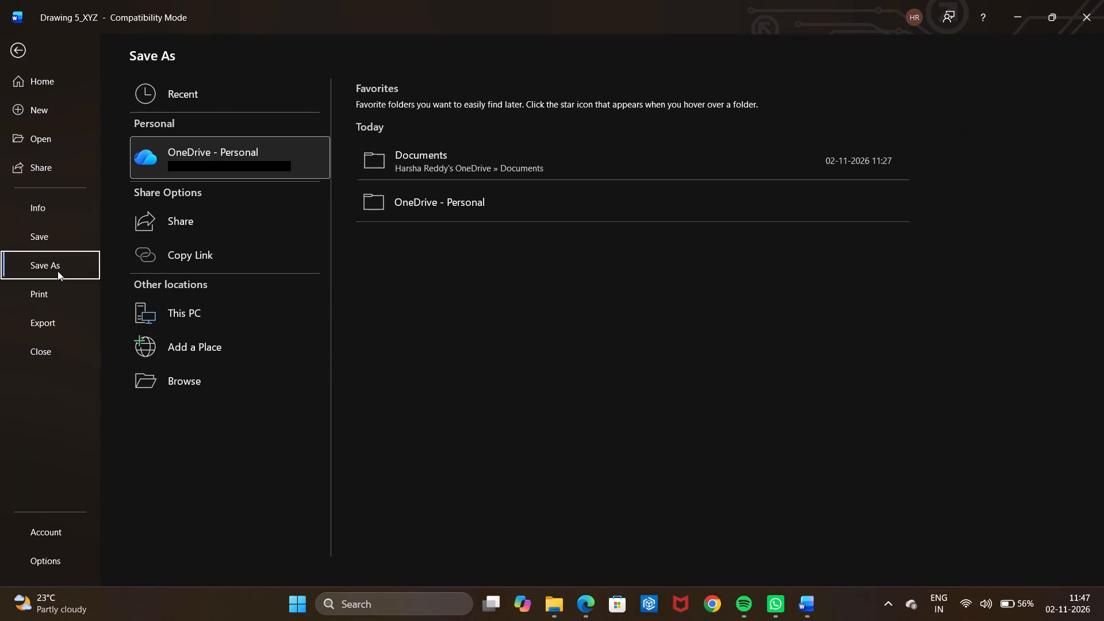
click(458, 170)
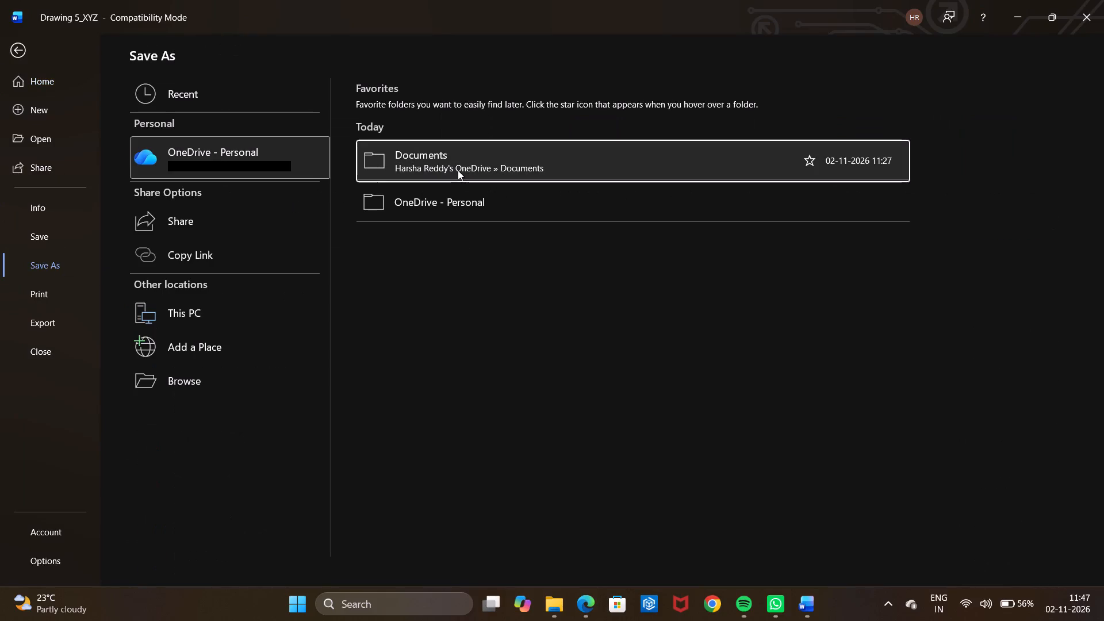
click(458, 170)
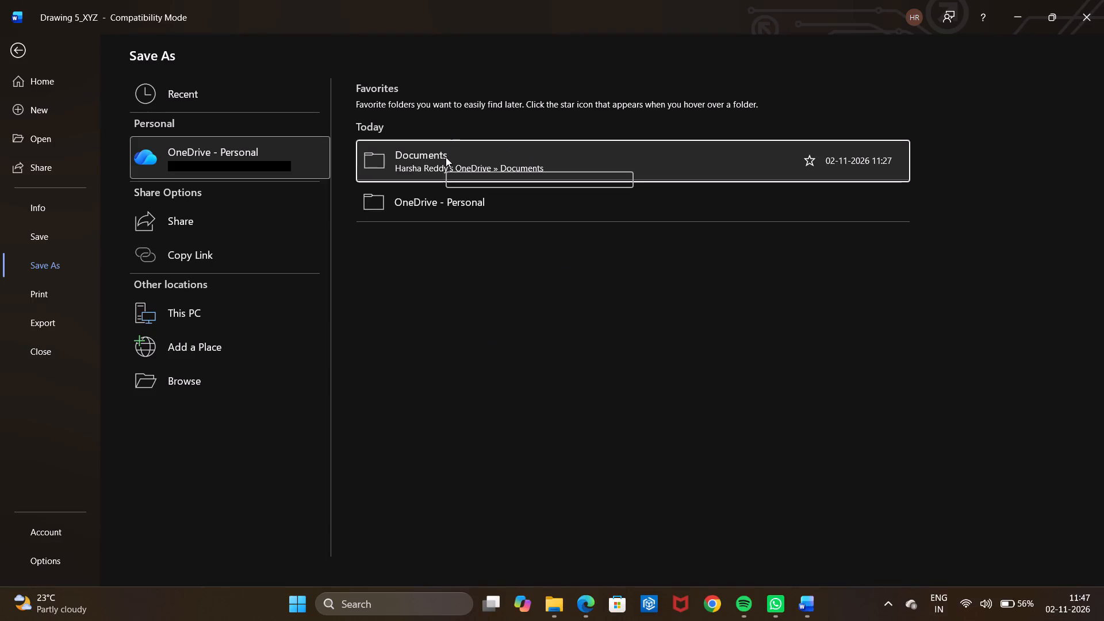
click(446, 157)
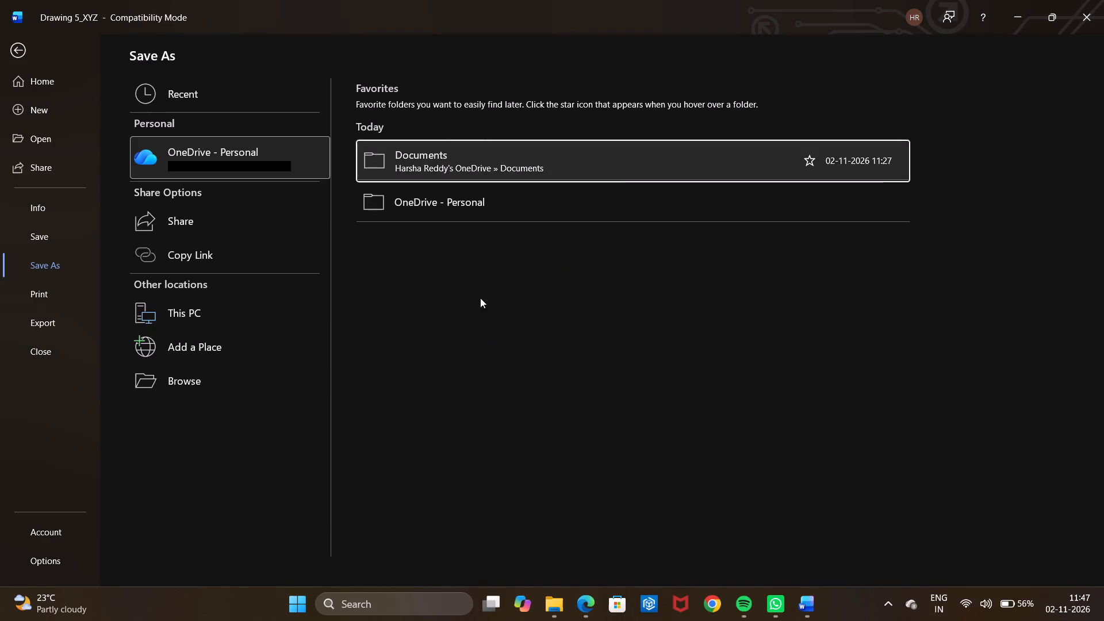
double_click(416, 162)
Save the edited Drawing 5_XYZ document under its existing name.
click(44, 235)
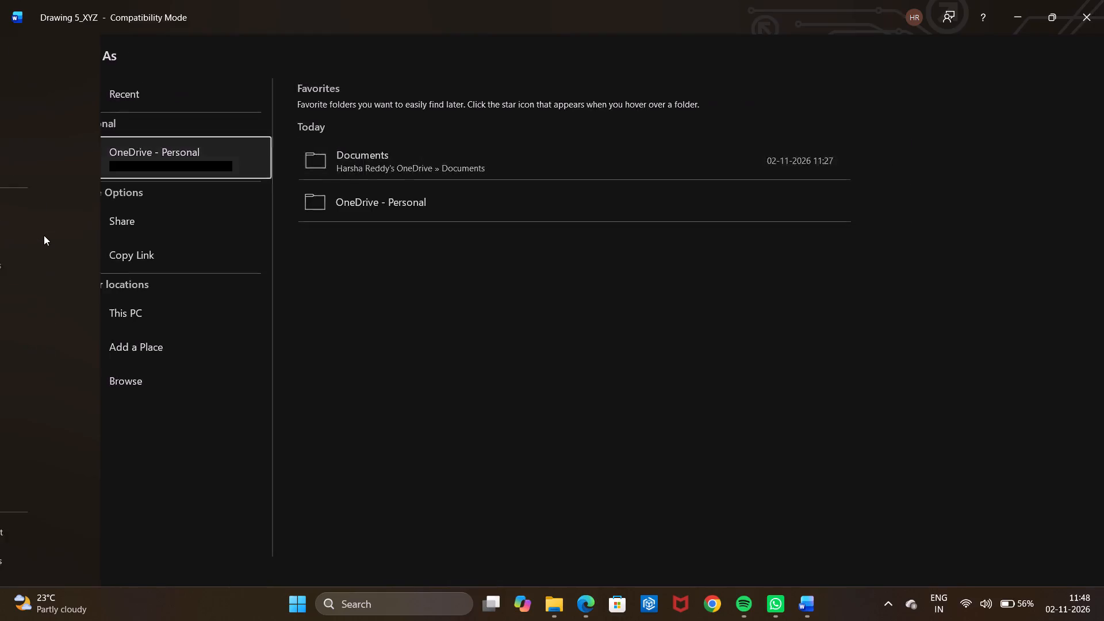
Start saving a copy of Drawing 5_XYZ in the OneDrive Documents folder and open the choice of file formats.
click(30, 48)
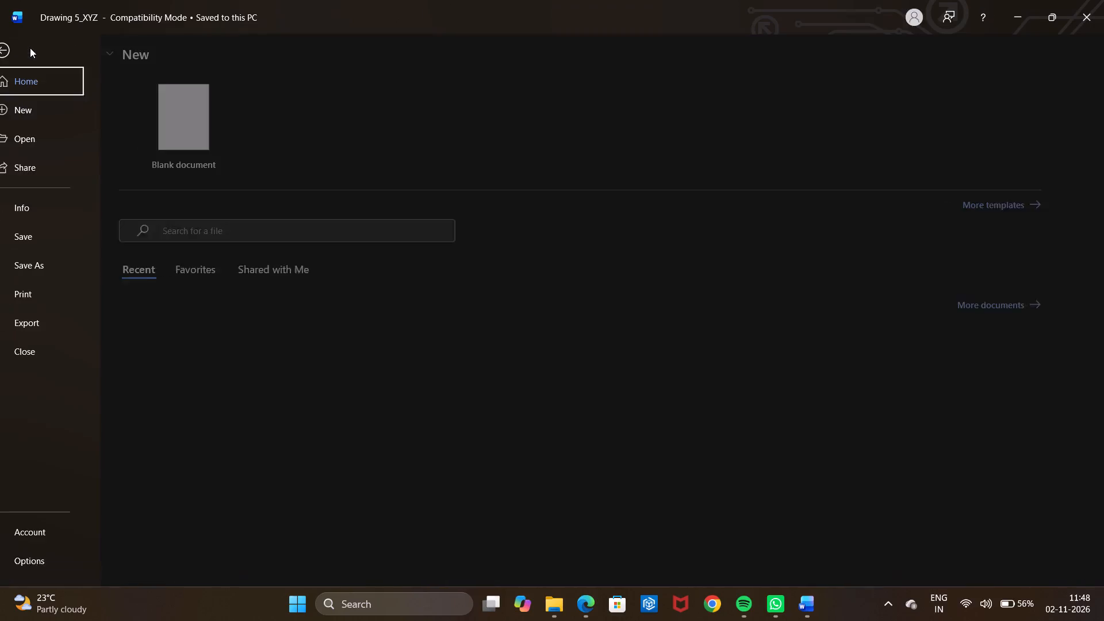
click(47, 265)
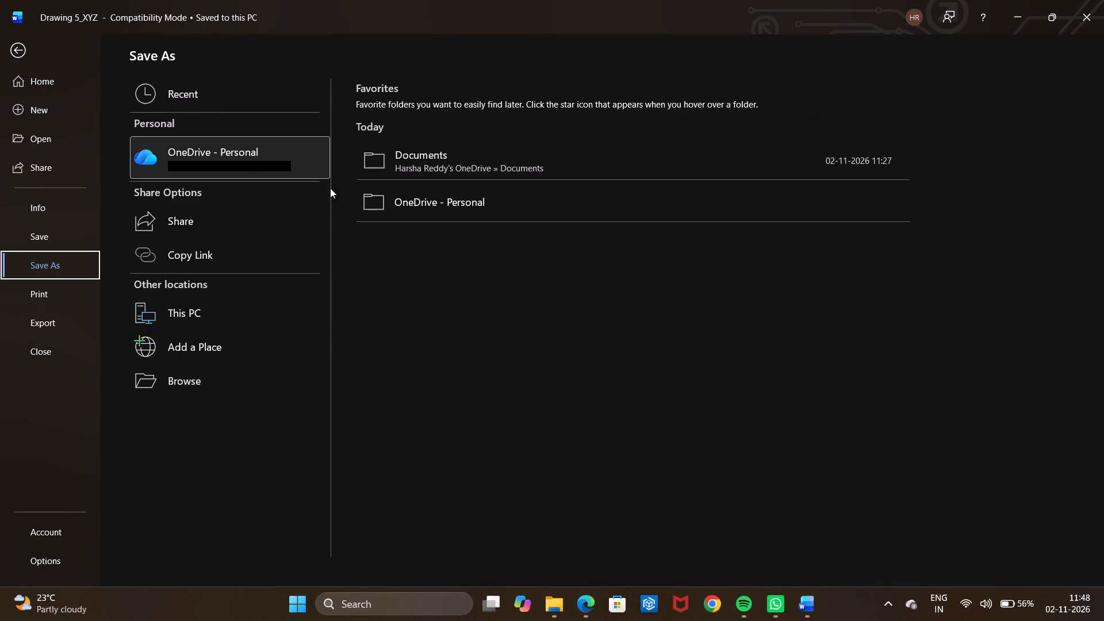
drag(451, 139, 459, 174)
click(459, 174)
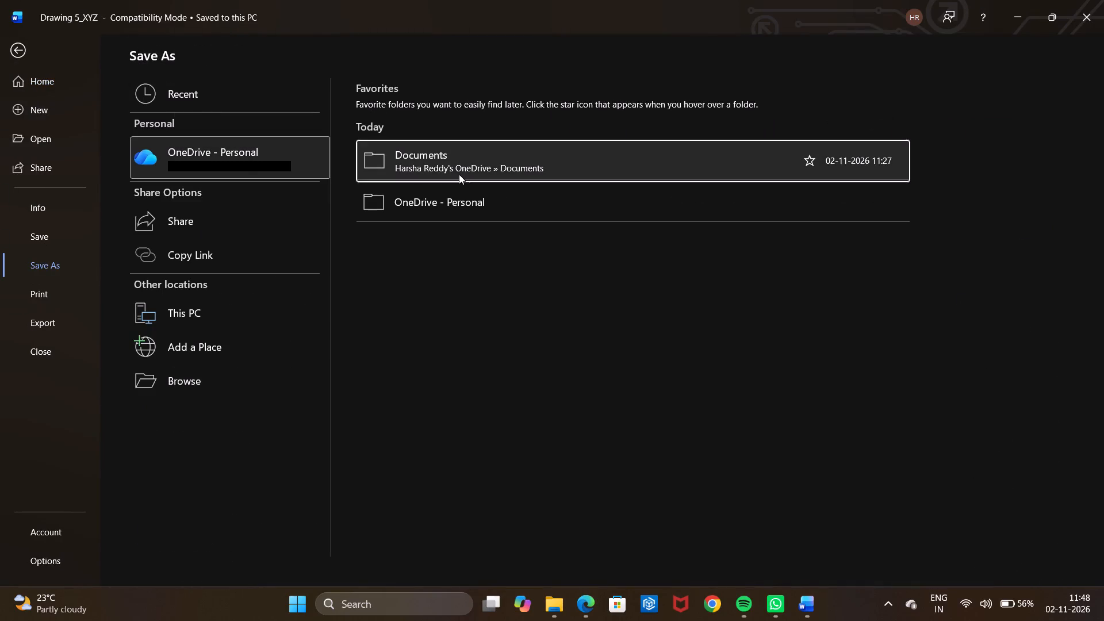
triple_click(459, 174)
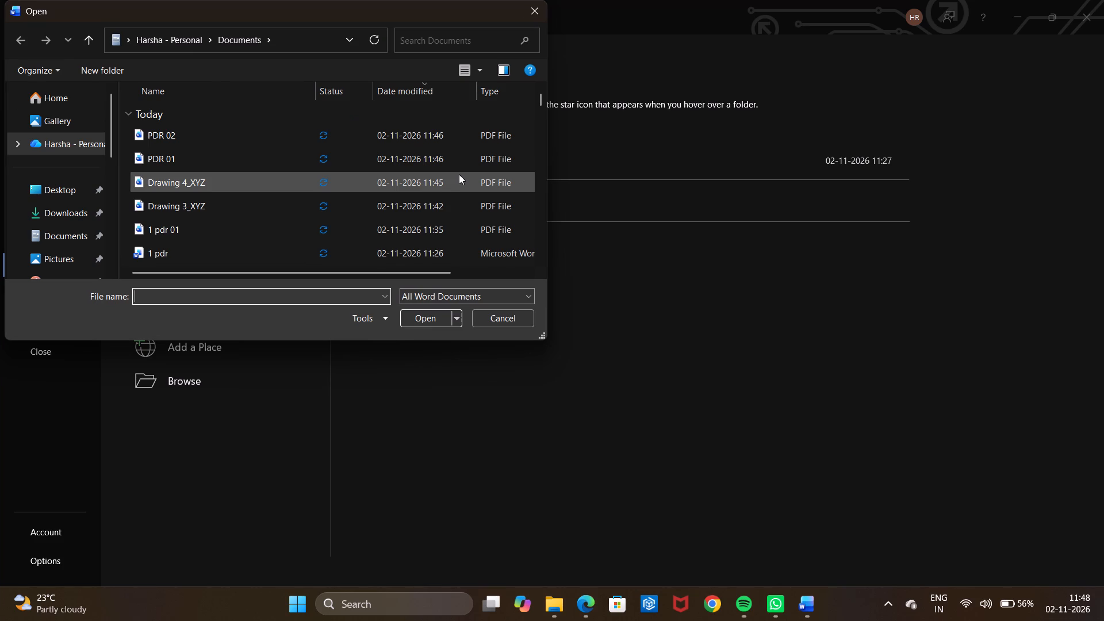
click(538, 11)
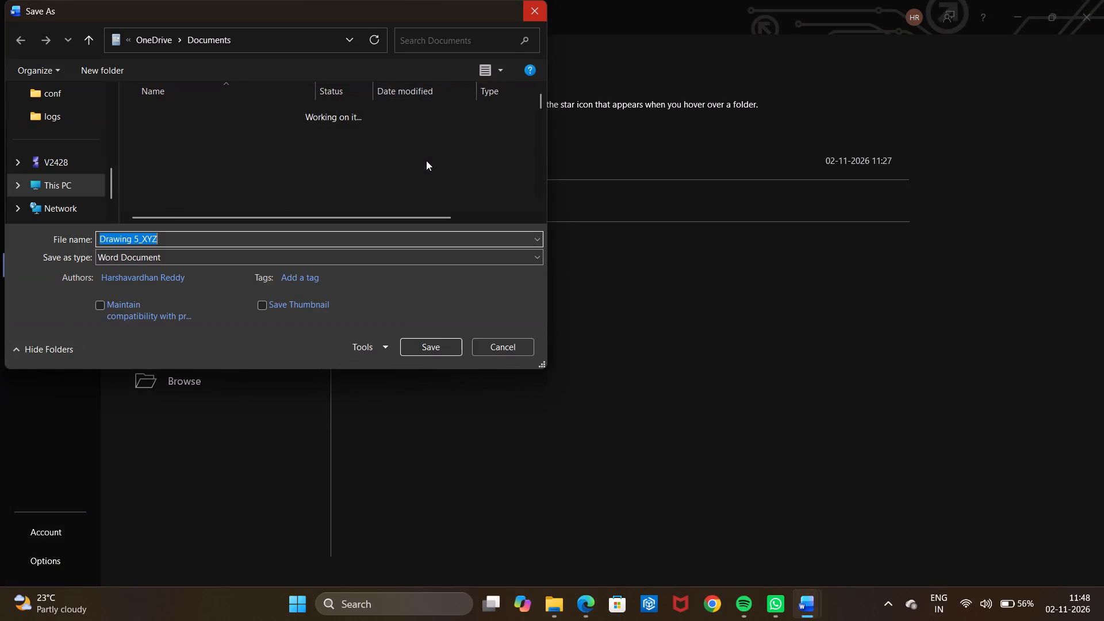
click(248, 260)
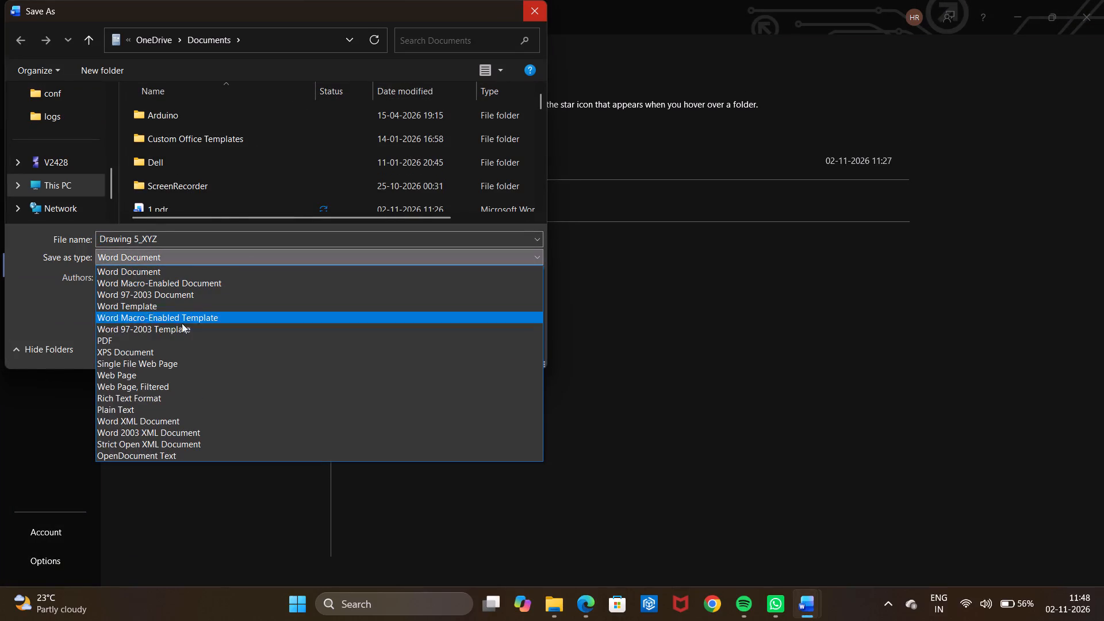
click(163, 337)
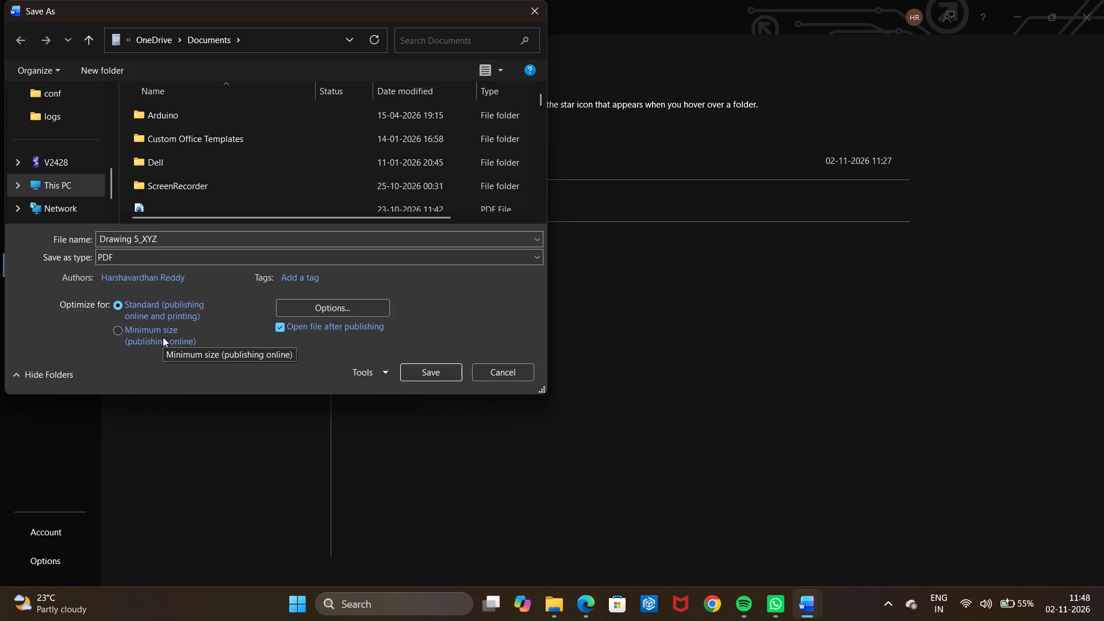
click(176, 235)
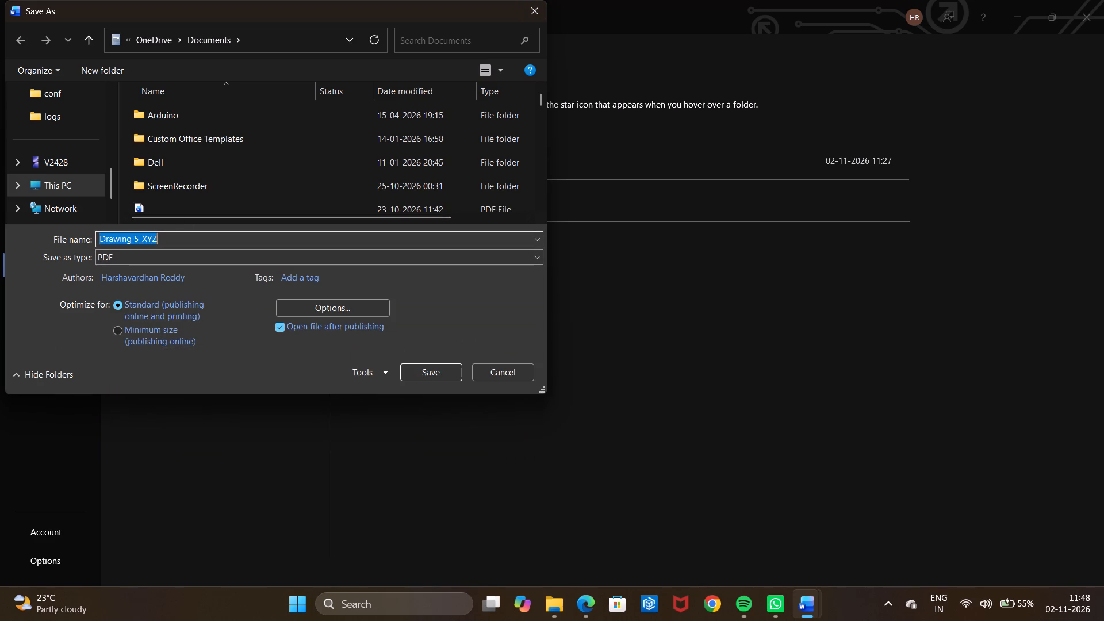
key(BackSpace)
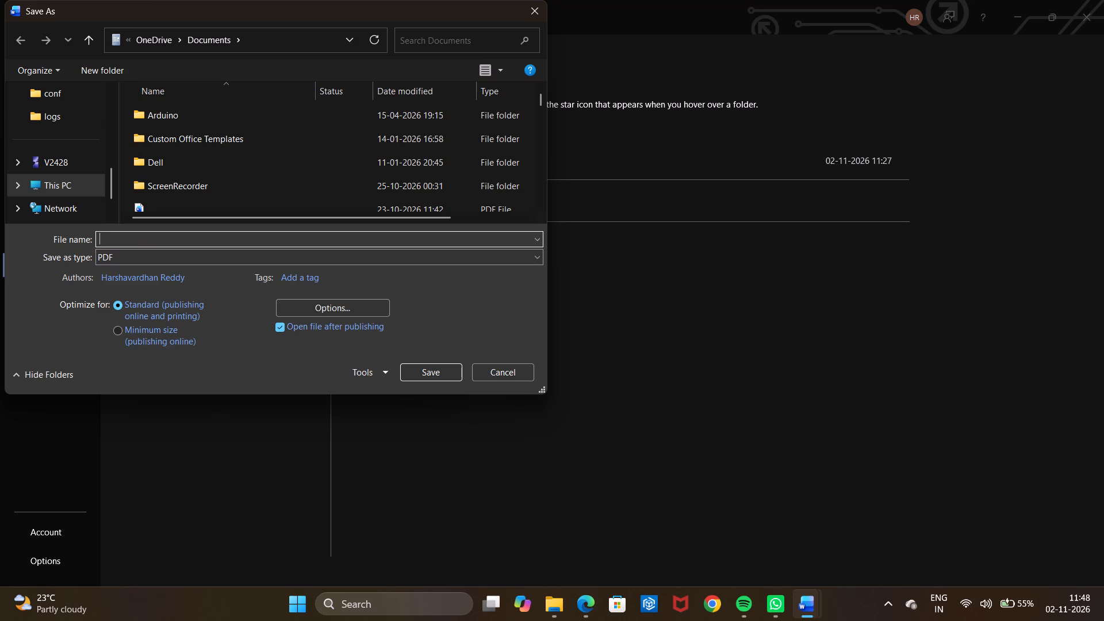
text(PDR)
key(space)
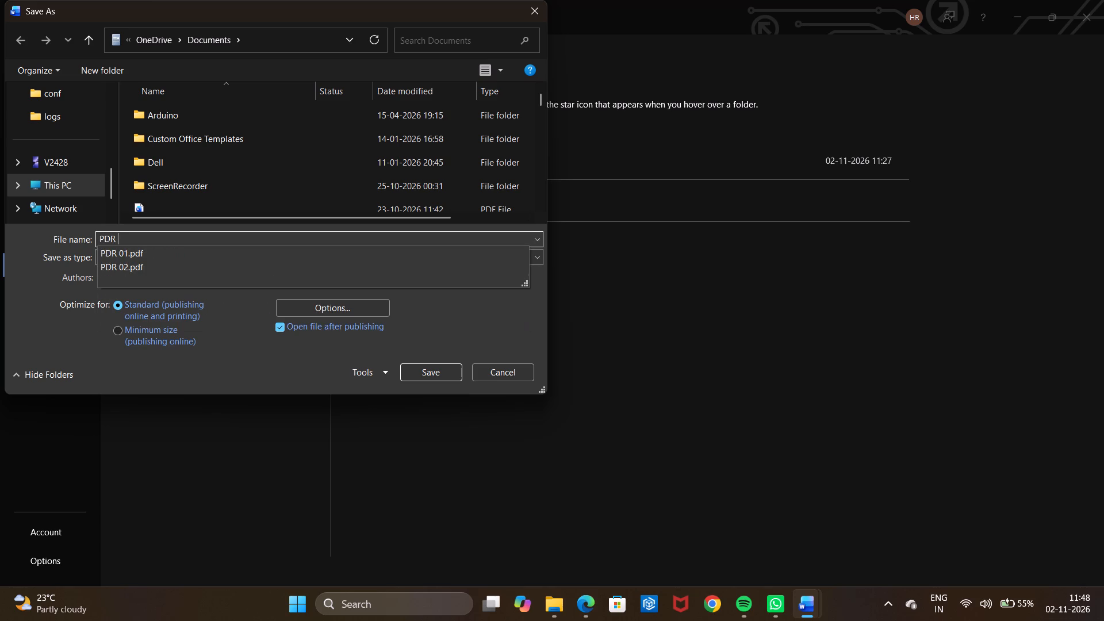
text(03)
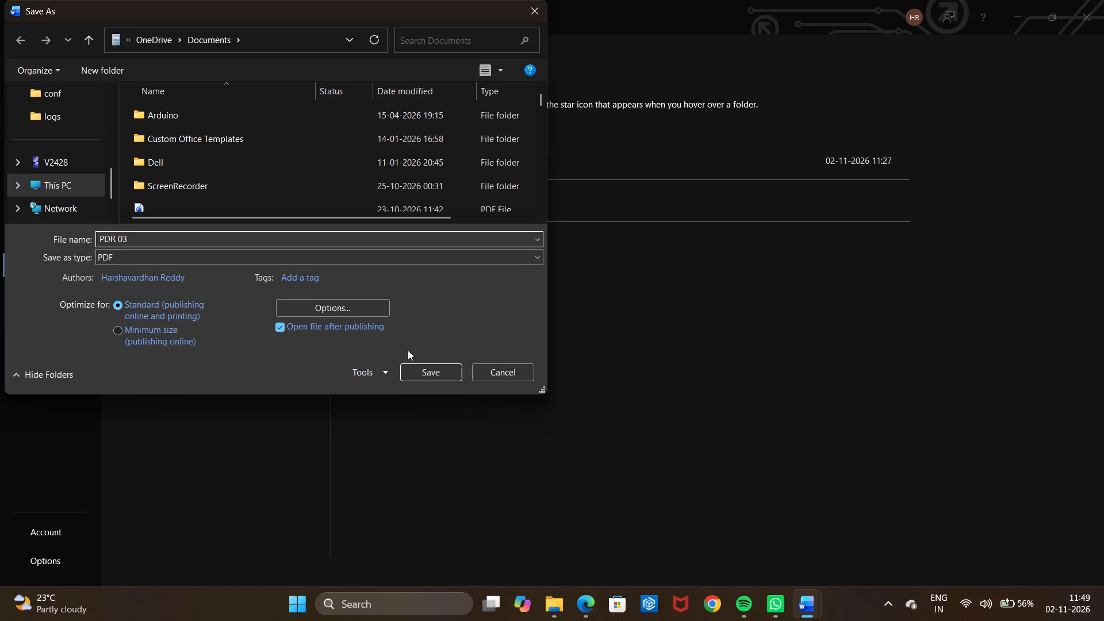
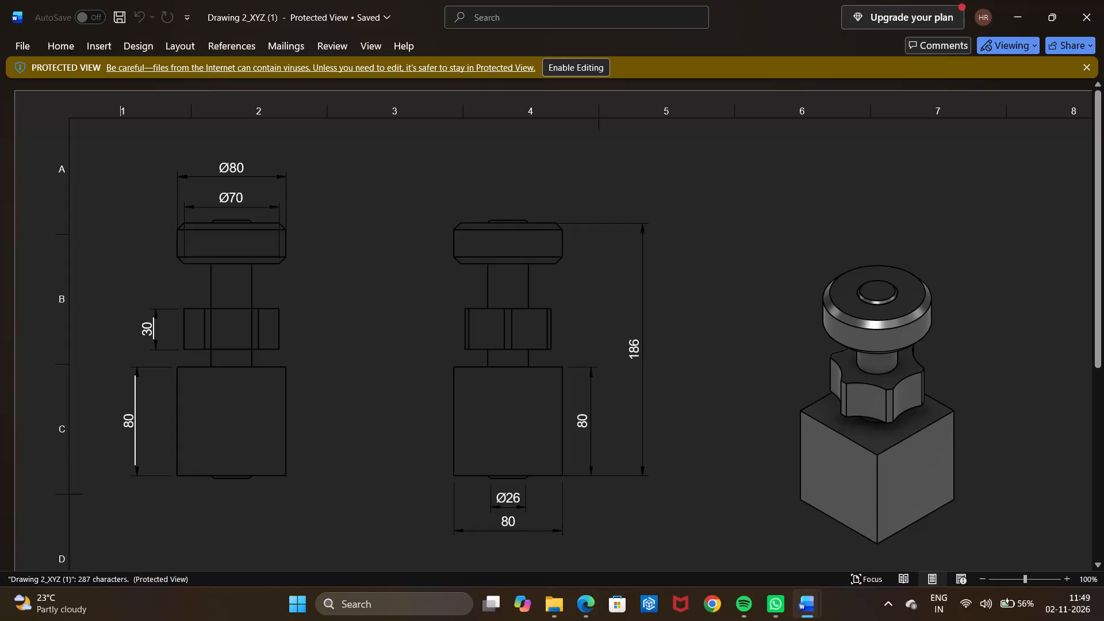
Enable editing for the protected Drawing 2_XYZ (1) document.
click(568, 62)
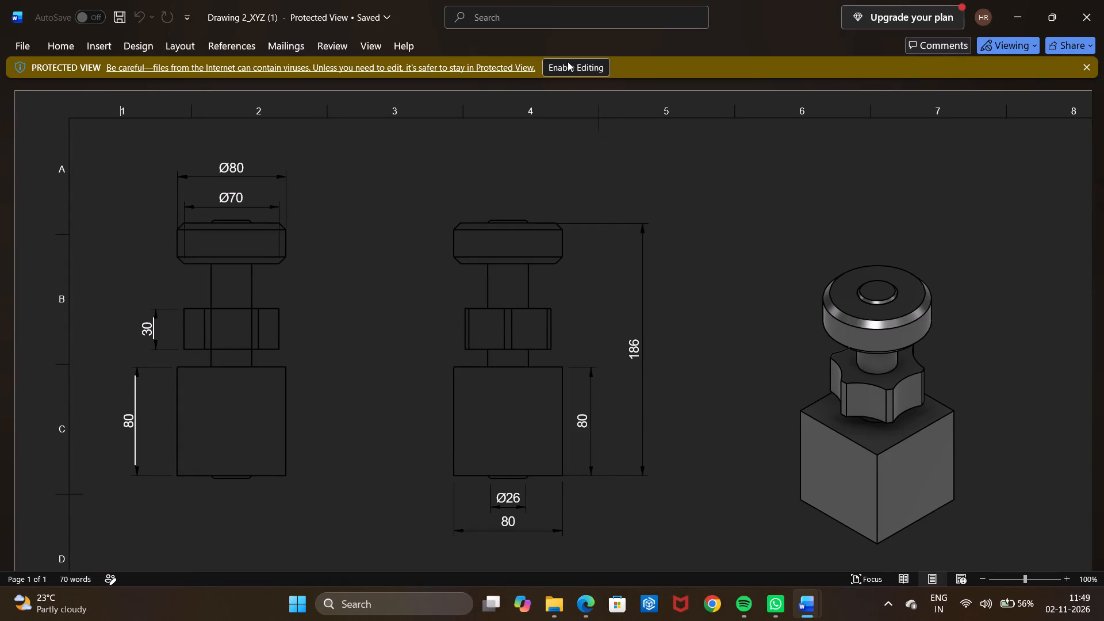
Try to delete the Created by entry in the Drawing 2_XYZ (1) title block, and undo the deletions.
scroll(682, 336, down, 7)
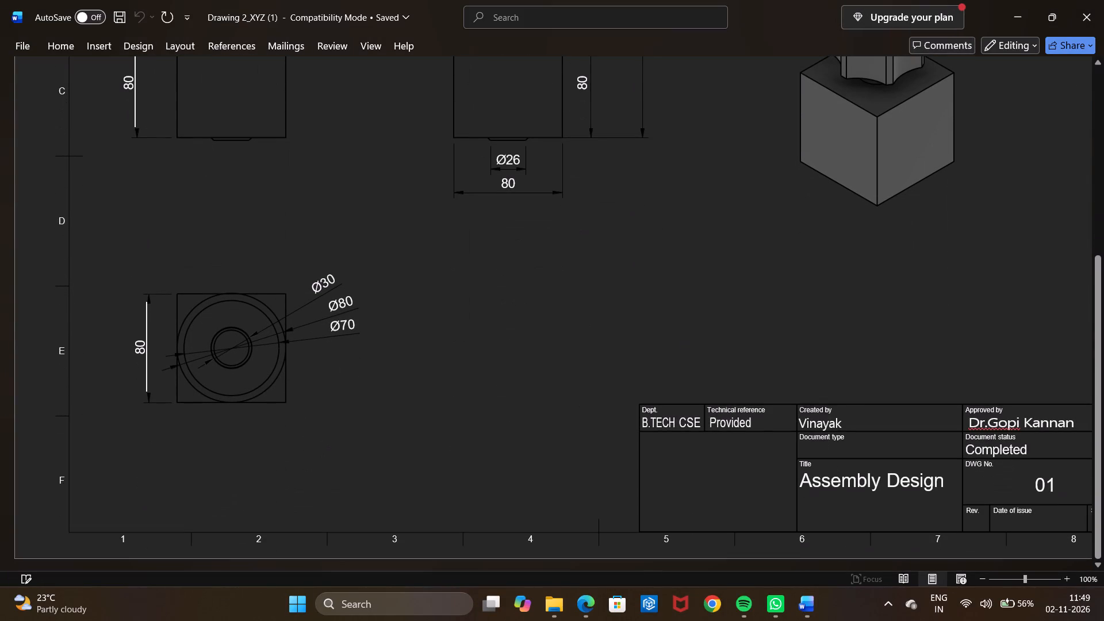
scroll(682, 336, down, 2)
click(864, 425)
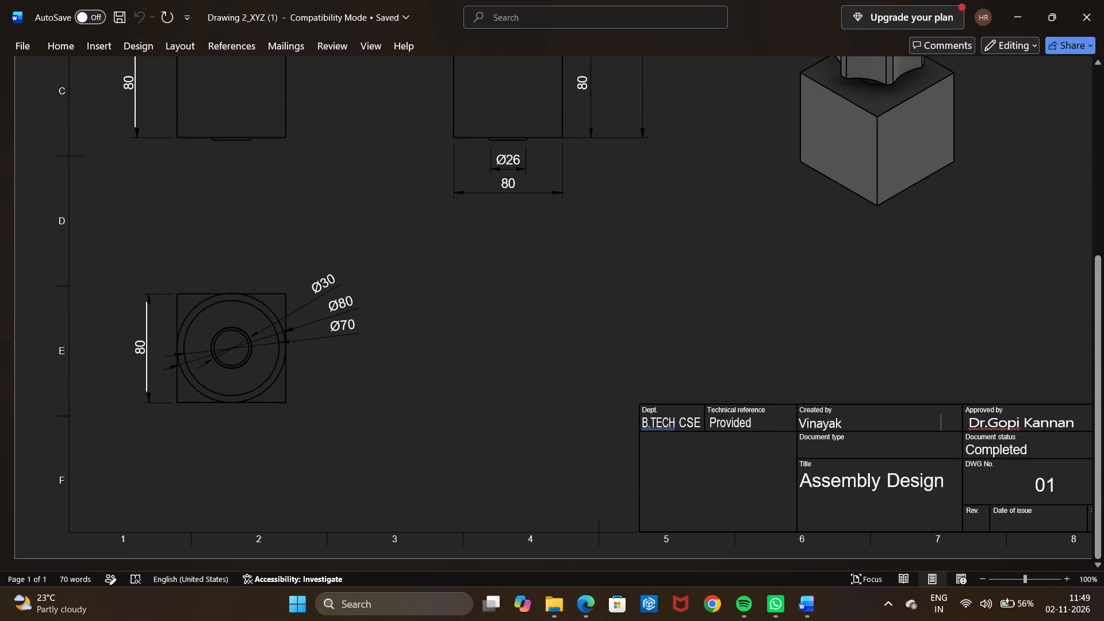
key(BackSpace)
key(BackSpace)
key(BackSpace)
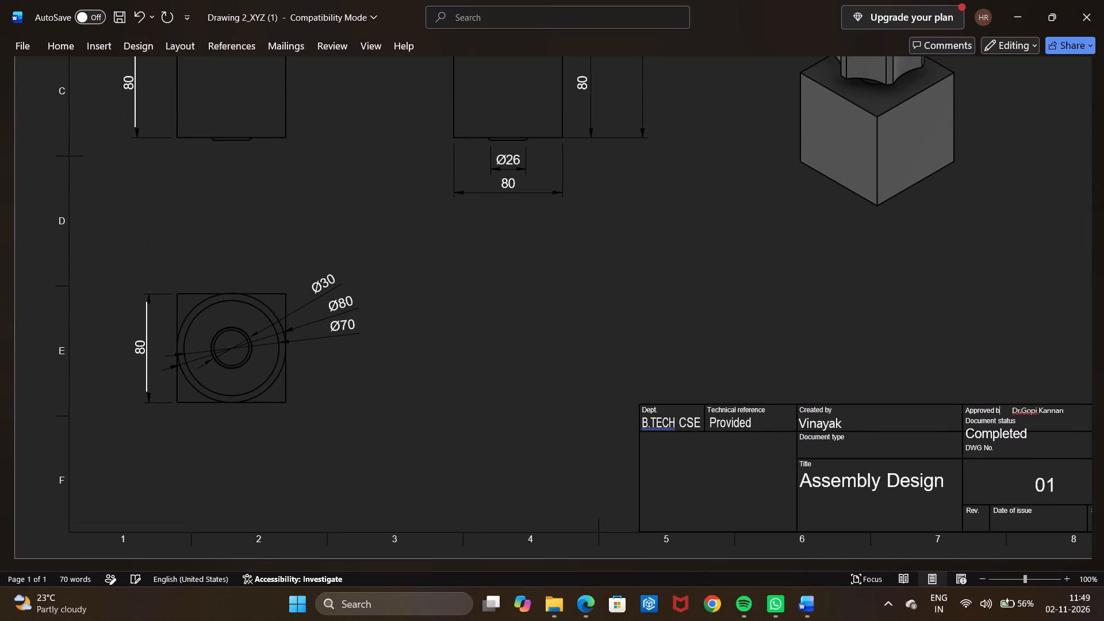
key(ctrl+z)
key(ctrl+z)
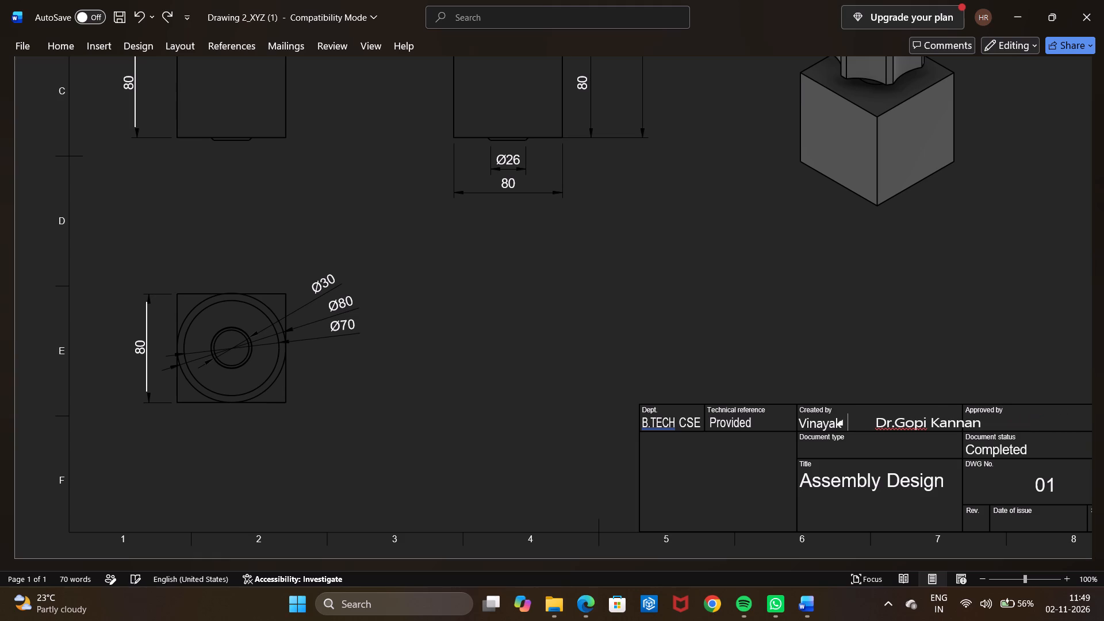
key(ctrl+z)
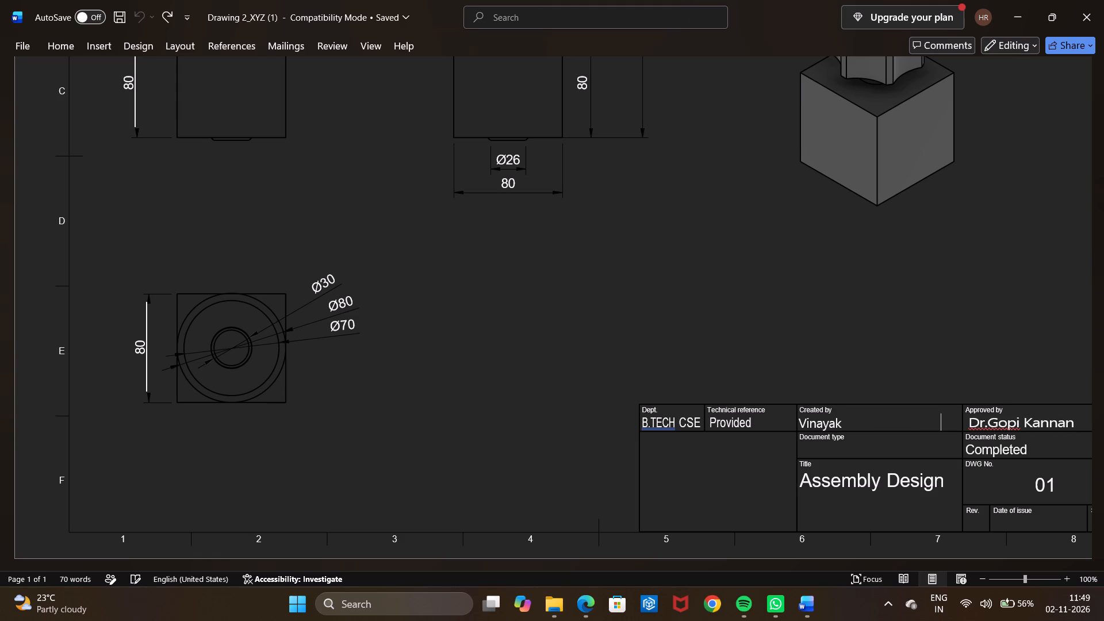
Replace the Created by entry in the Drawing 2_XYZ title block with "Harsha".
click(838, 427)
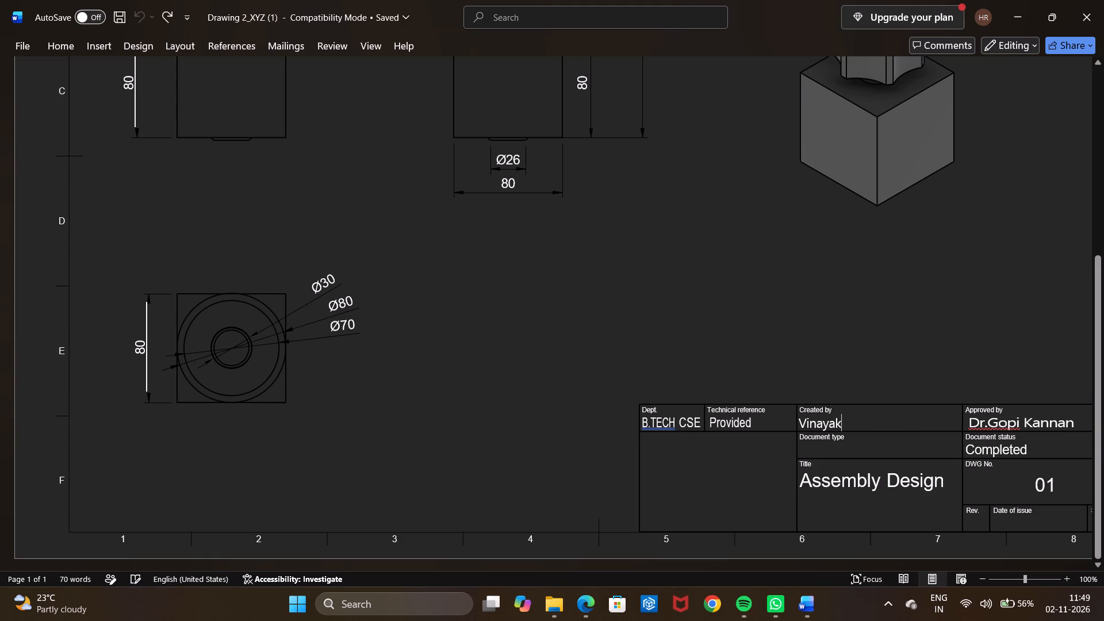
key(BackSpace)
key(BackSpace)
key(BackSpace)
key(BackSpace)
key(BackSpace)
key(BackSpace)
key(BackSpace)
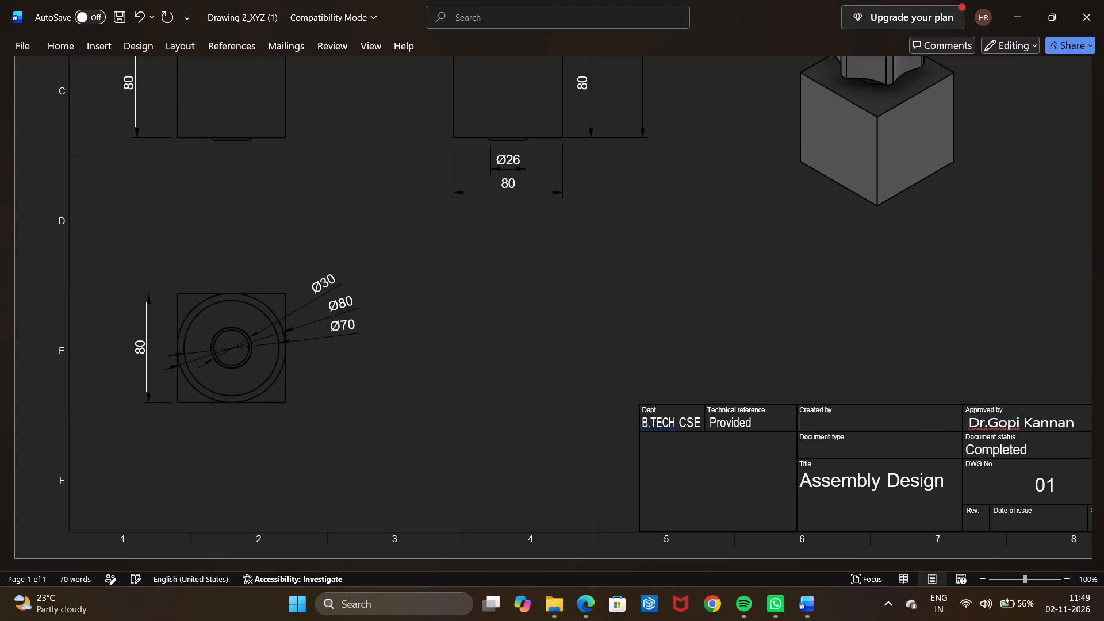
key(shift+h)
key(BackSpace)
key(h)
text(arsg)
key(BackSpace)
text(hava)
key(BackSpace)
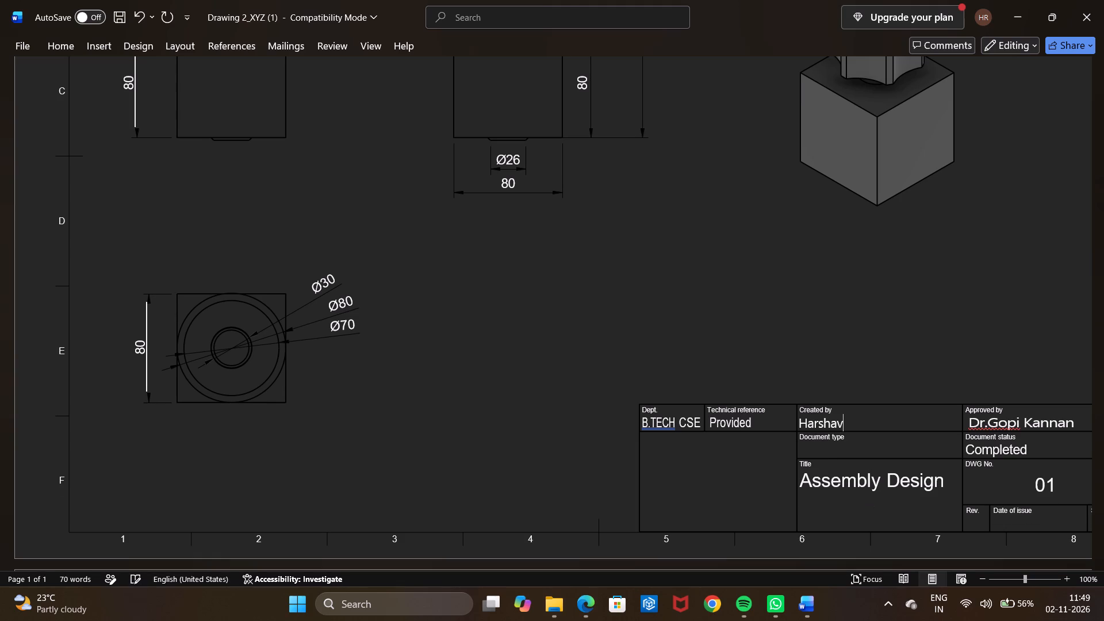
key(a)
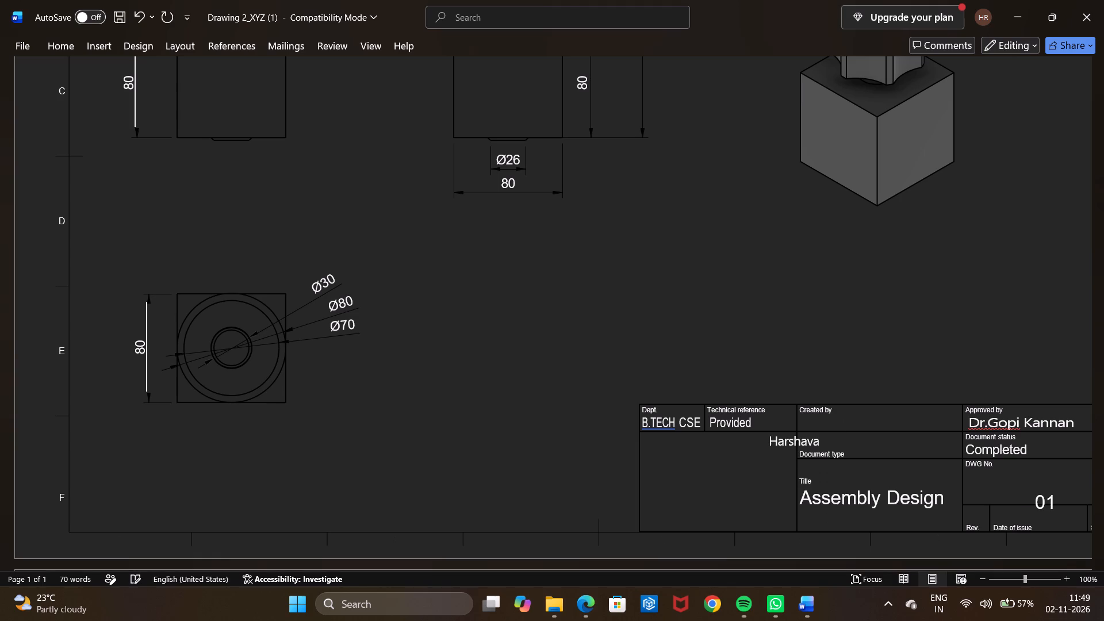
key(BackSpace)
key(BackSpace)
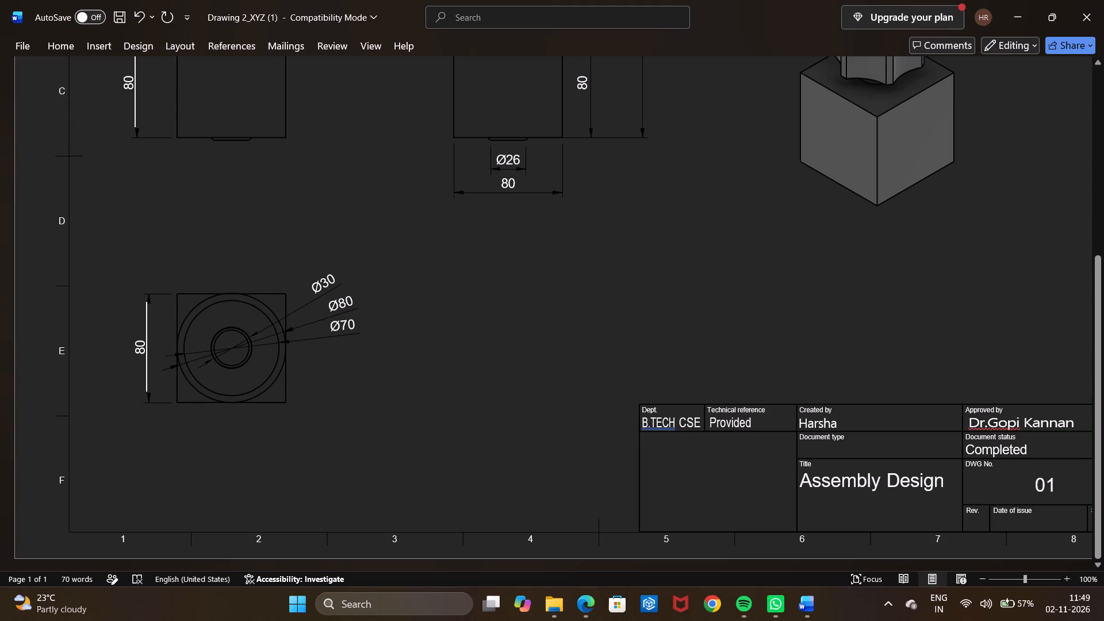
Save a copy of Drawing 2_XYZ as a PDF named "PDR 04" in the OneDrive Documents folder.
click(28, 44)
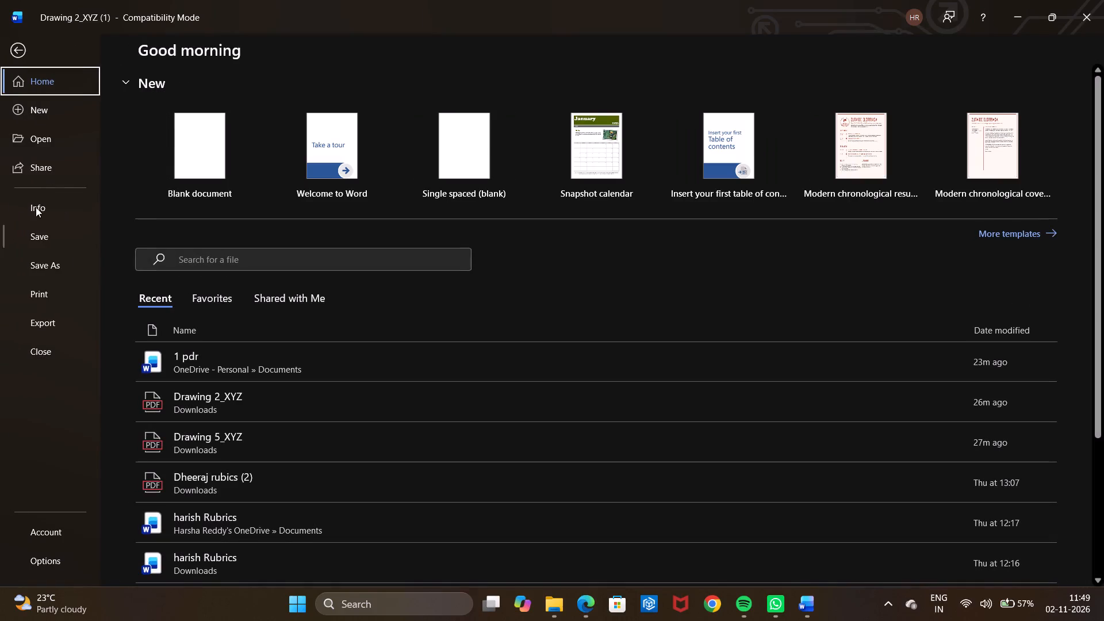
click(46, 263)
click(421, 154)
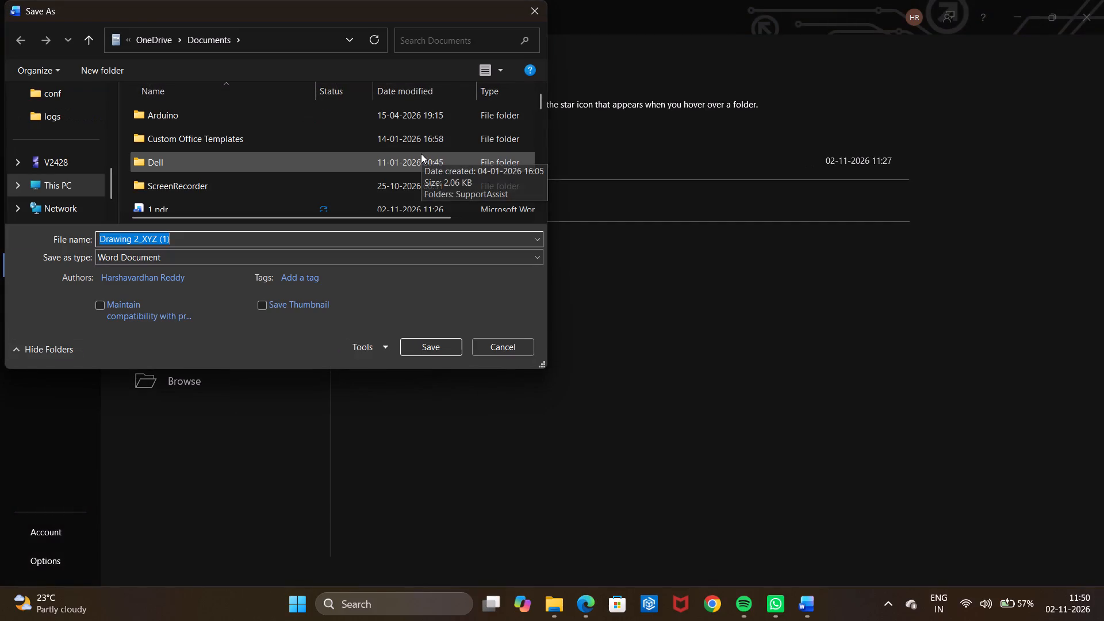
key(BackSpace)
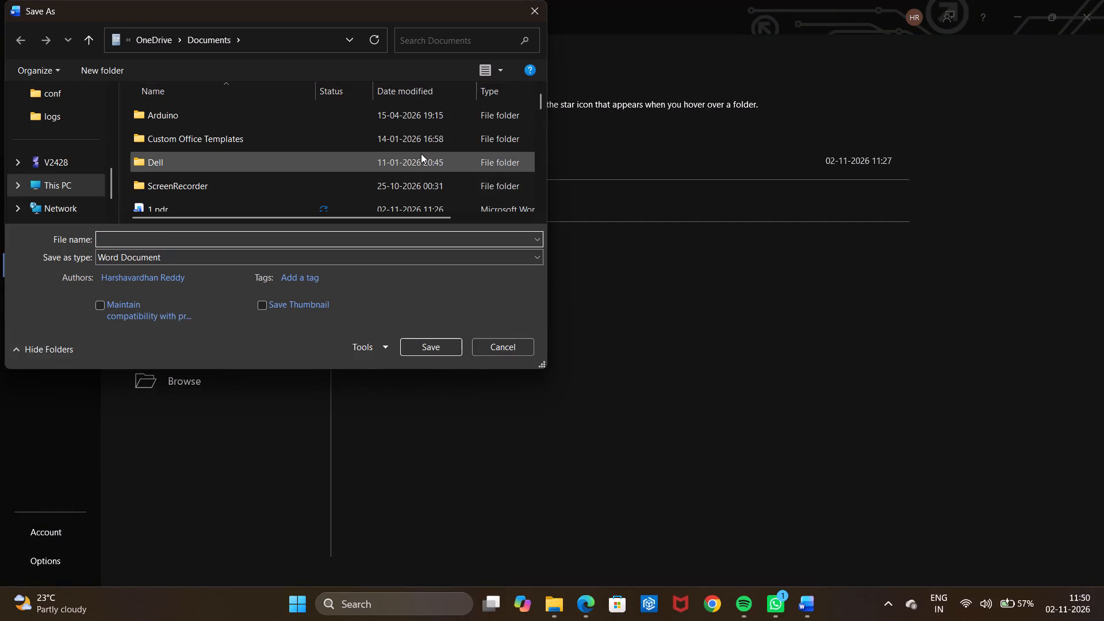
text(PDR)
key(space)
text(04)
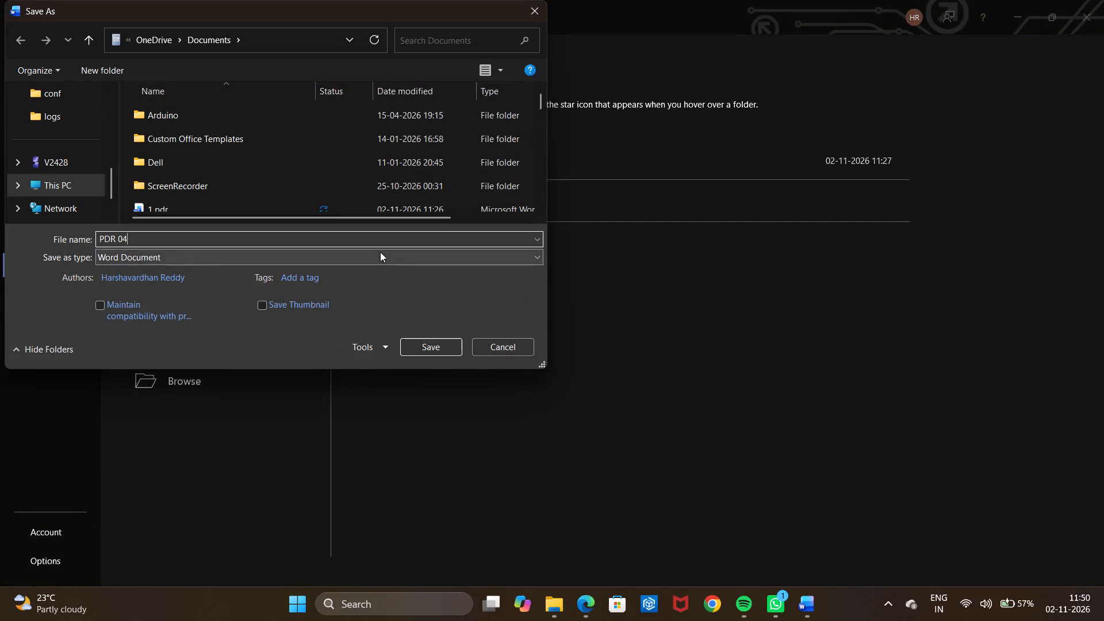
click(380, 252)
click(160, 342)
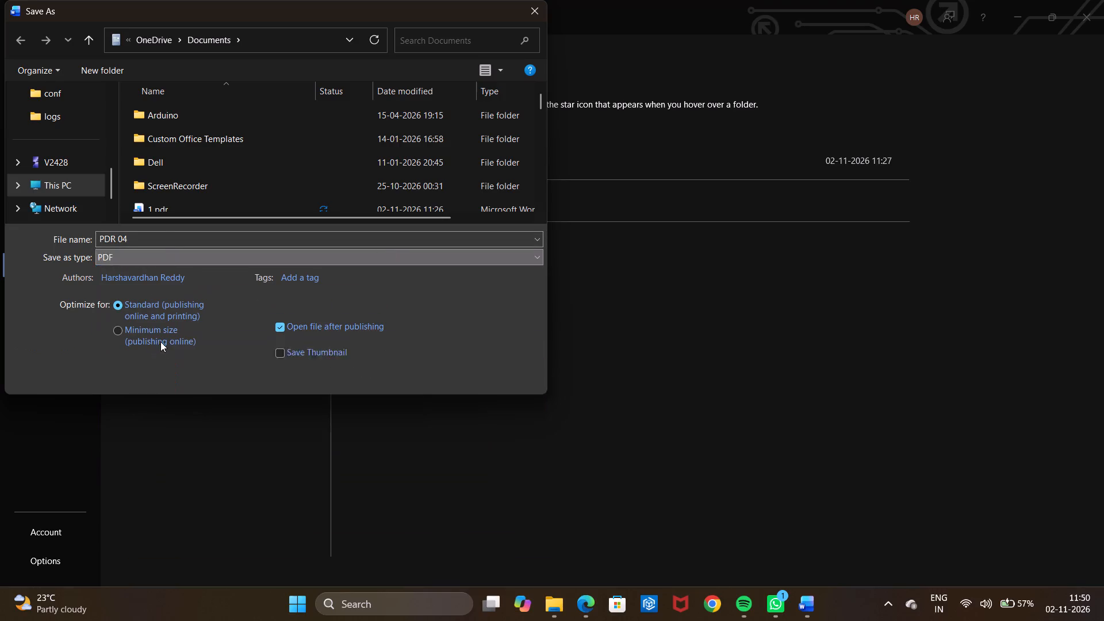
click(436, 371)
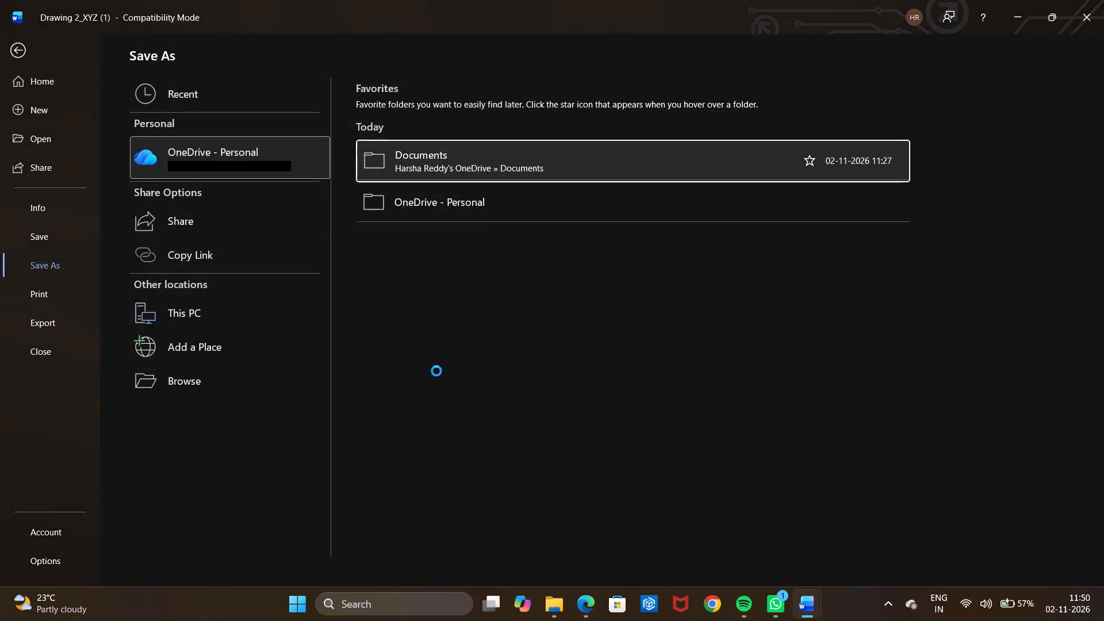
click(639, 331)
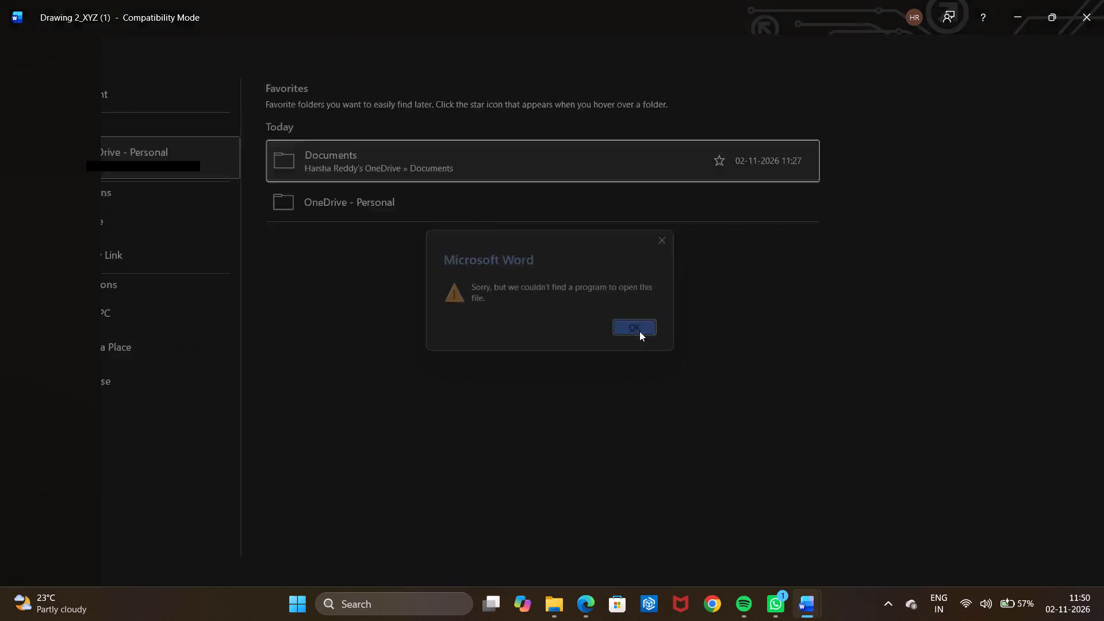
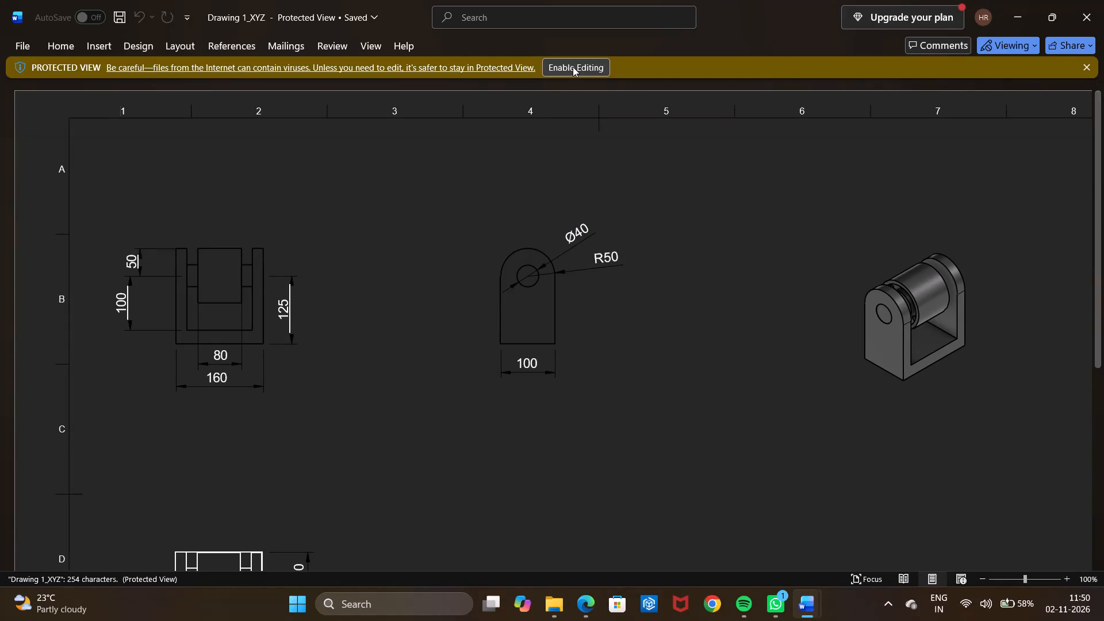
Enable editing of Drawing 1_XYZ and change the Dept. entry in its title block to "B.TECH CSE".
click(573, 66)
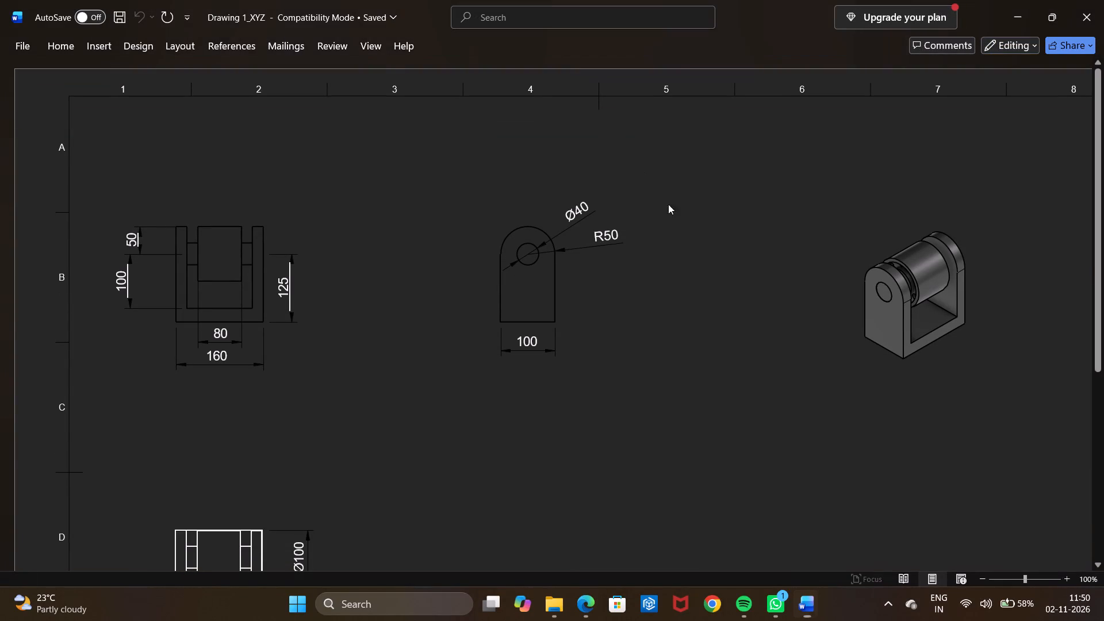
scroll(689, 359, down, 4)
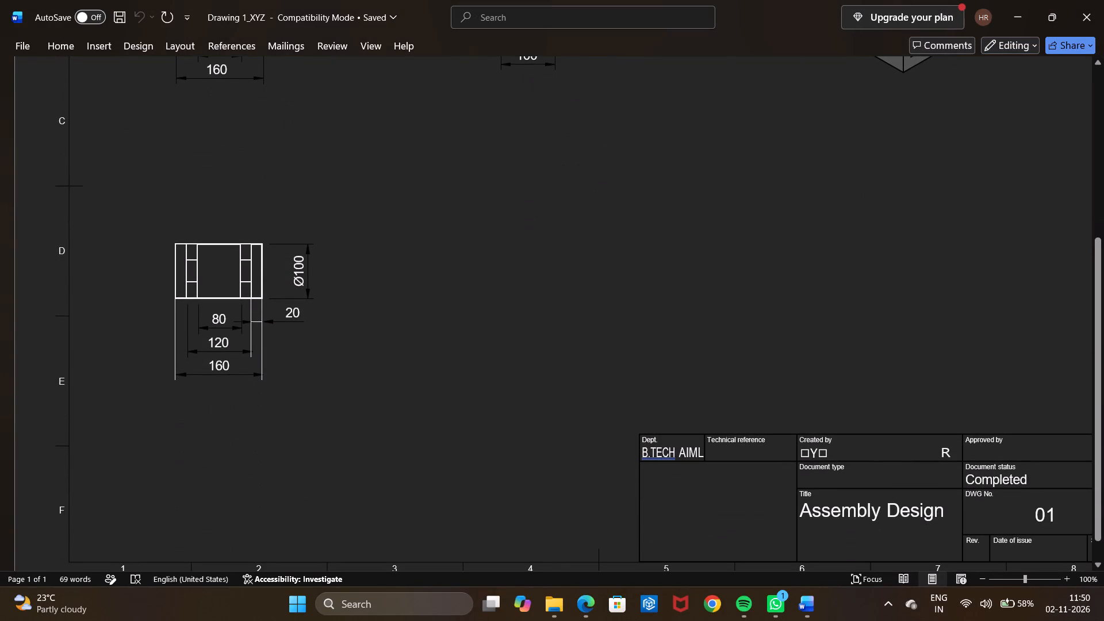
scroll(689, 359, down, 2)
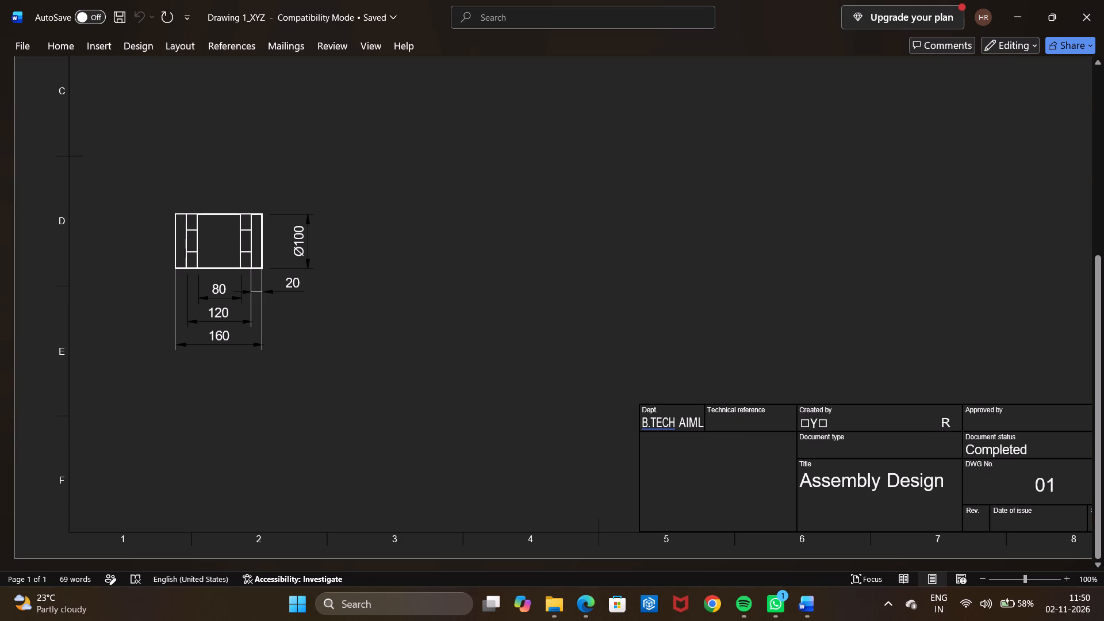
click(700, 421)
key(Right)
key(BackSpace)
key(BackSpace)
key(BackSpace)
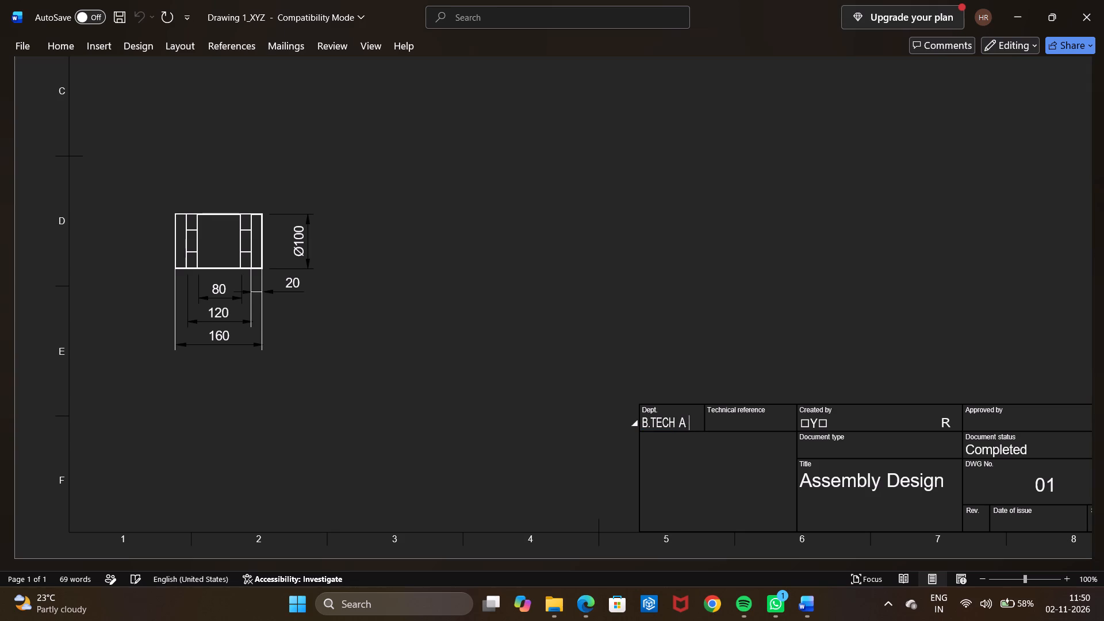
key(BackSpace)
text(CSE)
Replace the Created by entry in the Drawing 1_XYZ title block with "Harshavardhan", removing the stray "R" as well.
click(834, 425)
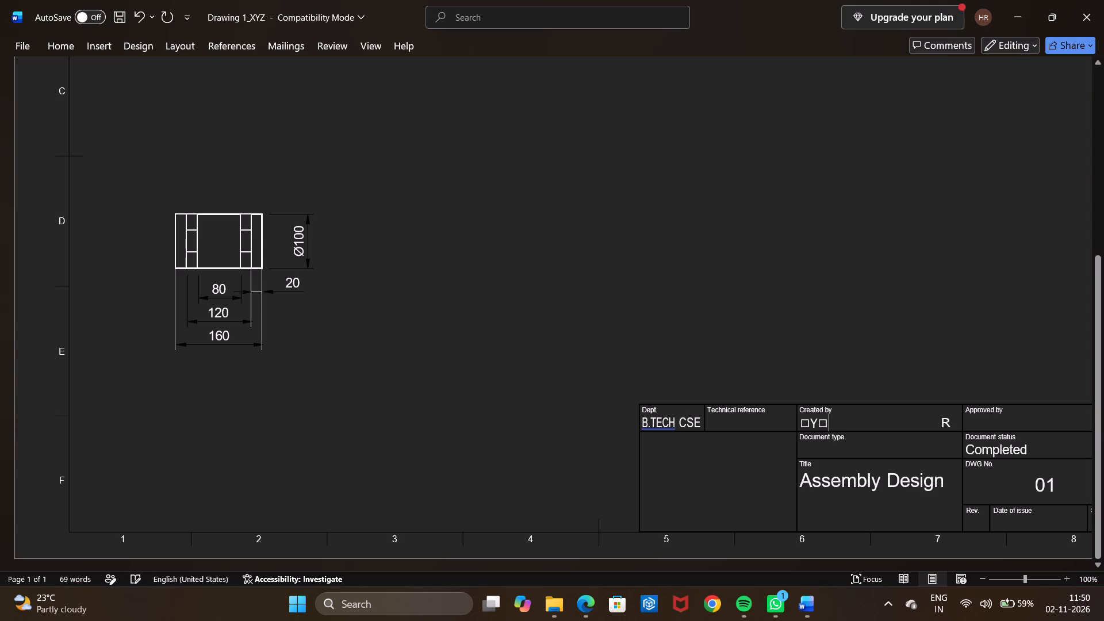
key(BackSpace)
key(BackSpace)
key(BackSpace)
key(BackSpace)
key(Right)
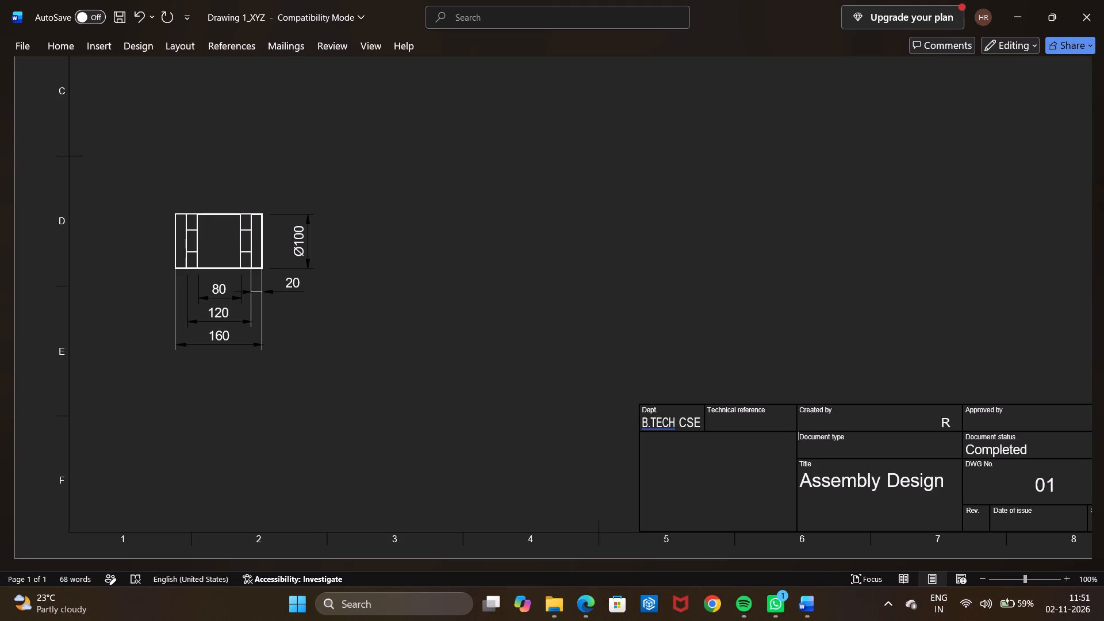
key(Up)
key(Left)
key(Down)
key(Right)
key(Up)
key(Right)
key(Left)
key(Left)
key(h)
key(BackSpace)
key(Return)
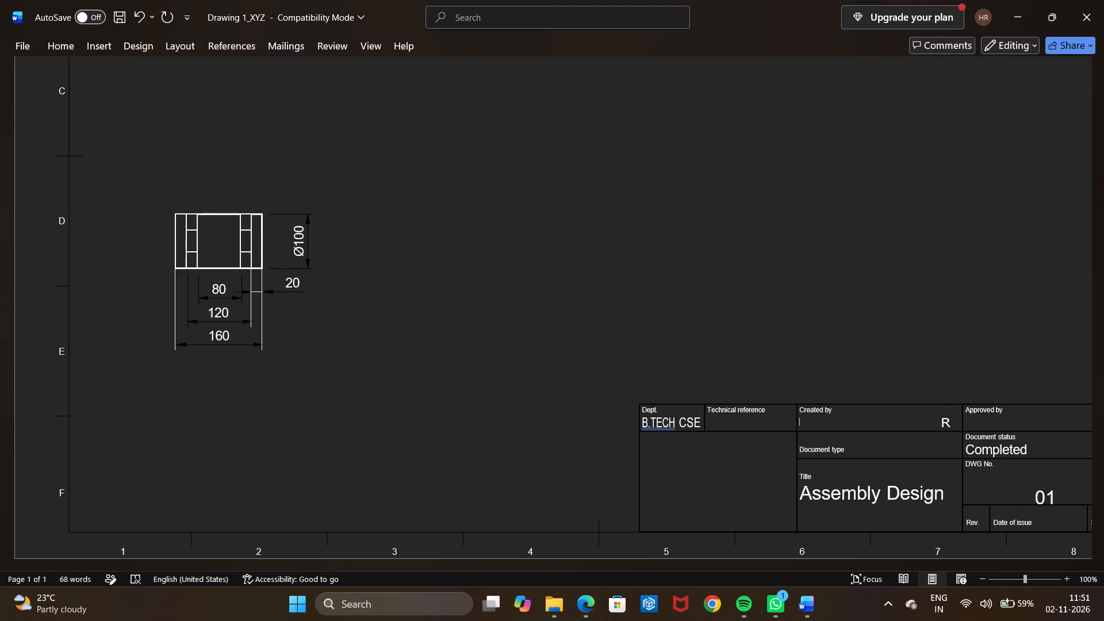
key(h)
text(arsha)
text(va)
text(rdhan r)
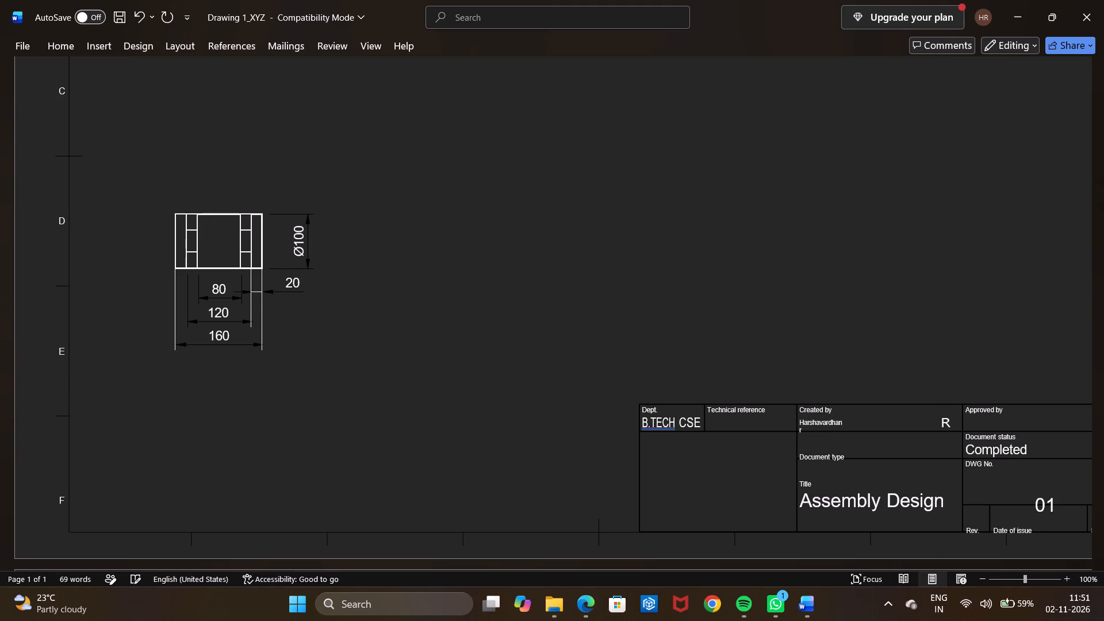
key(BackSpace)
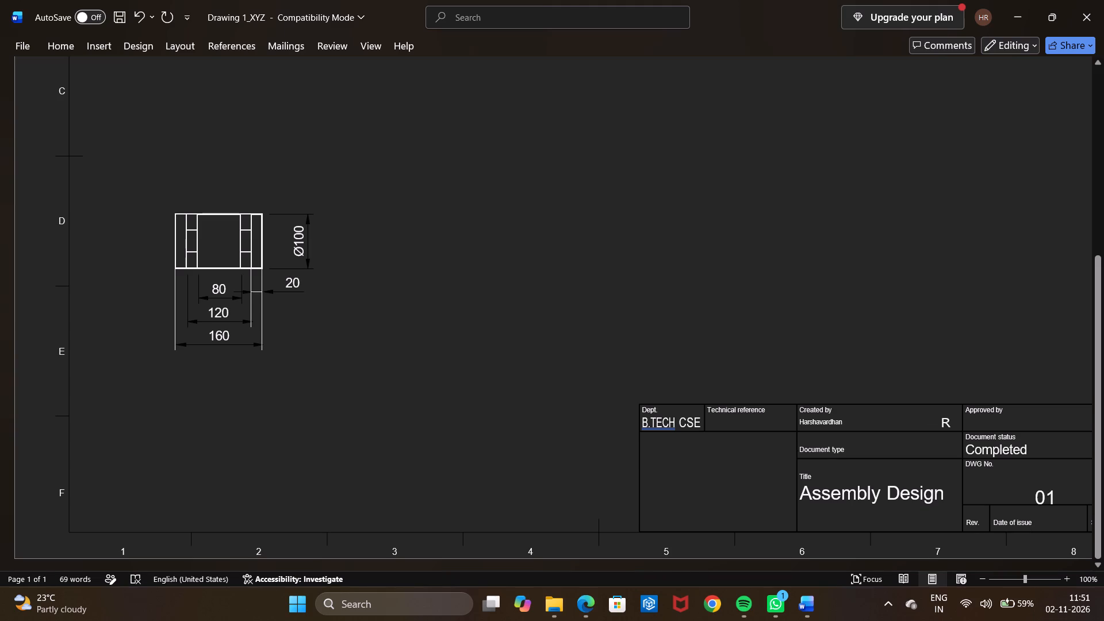
click(953, 424)
key(BackSpace)
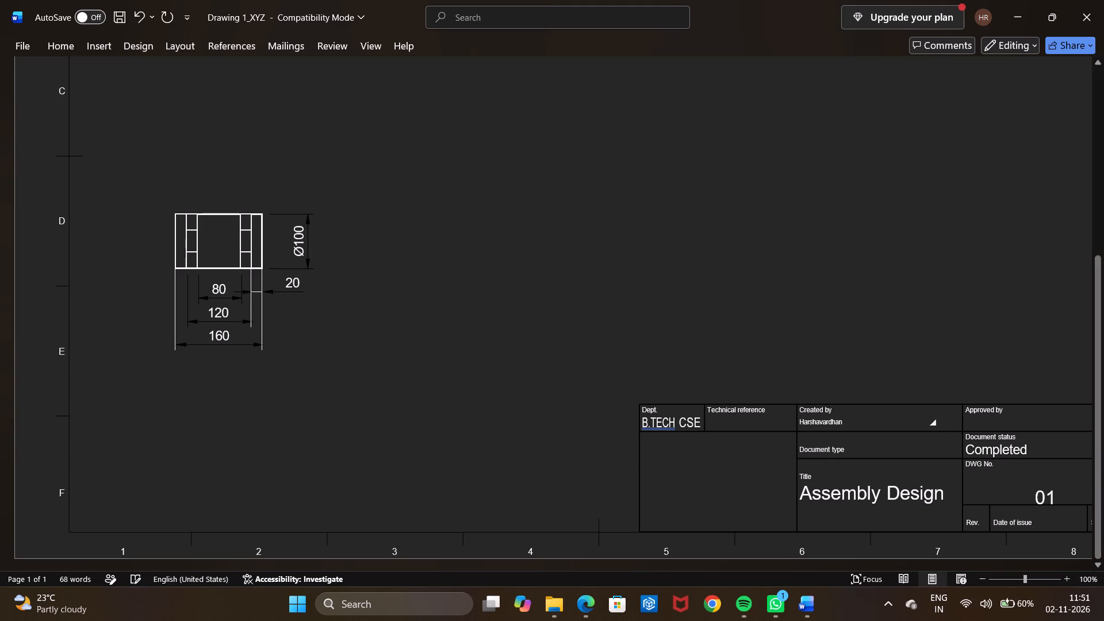
Switch to Drawing 5_XYZ and copy the approver's name from the Approved by cell of its title block.
click(973, 424)
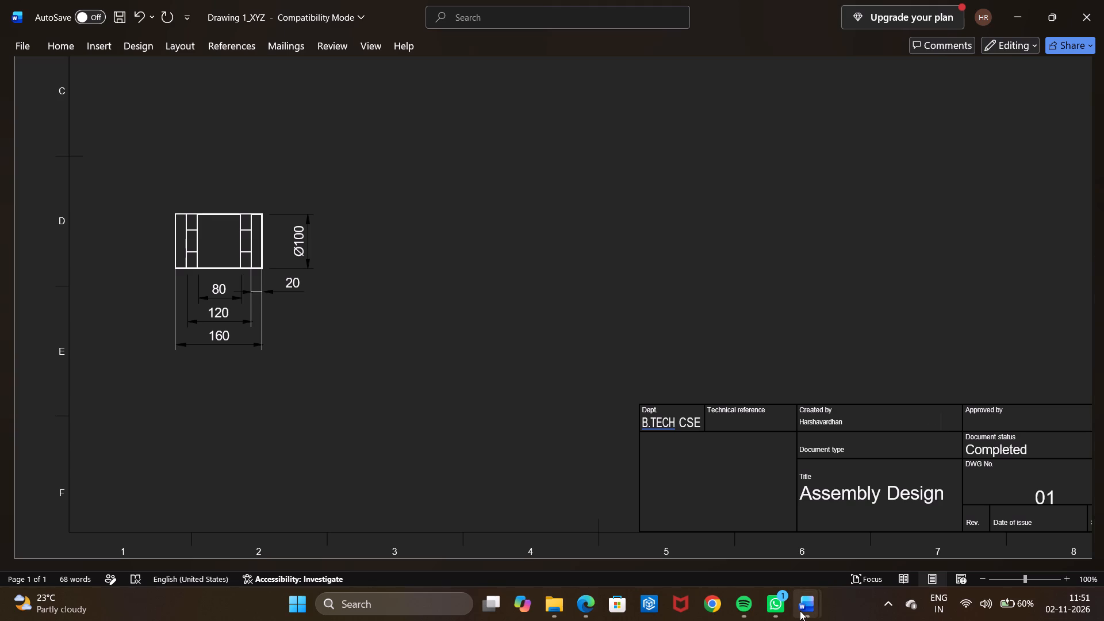
click(800, 611)
click(735, 539)
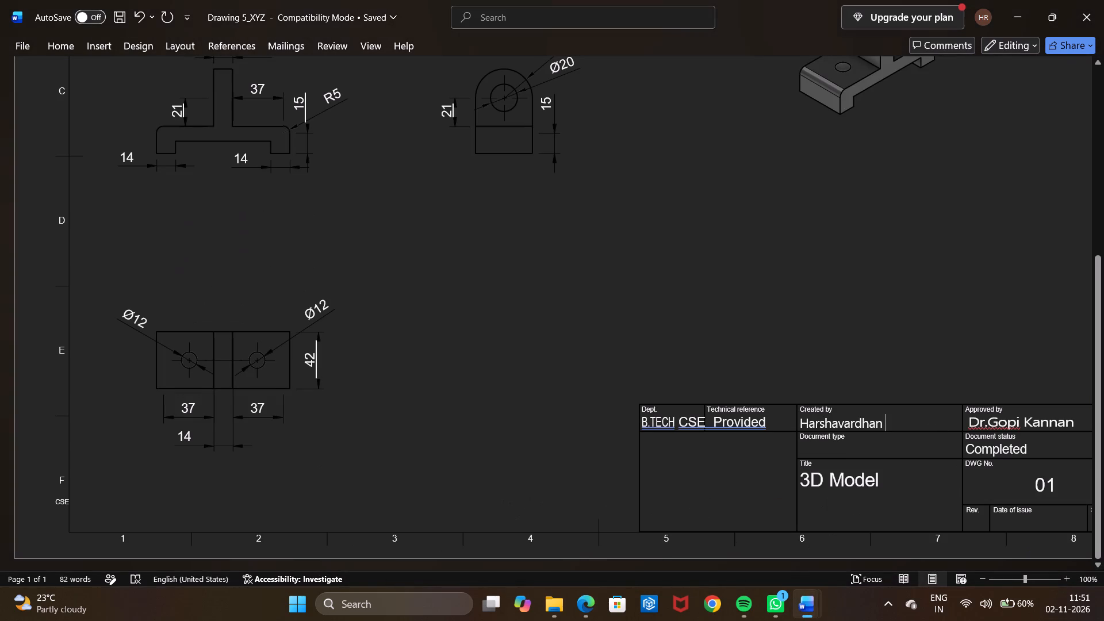
click(971, 421)
drag(971, 421, 1021, 420)
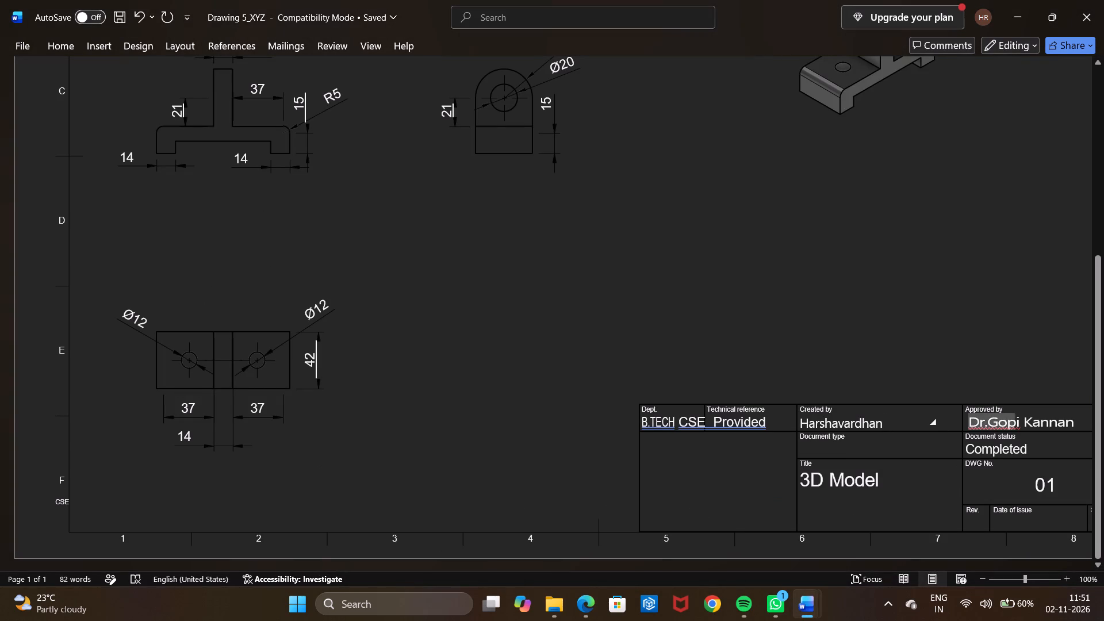
drag(1021, 420, 1071, 415)
key(ctrl+c)
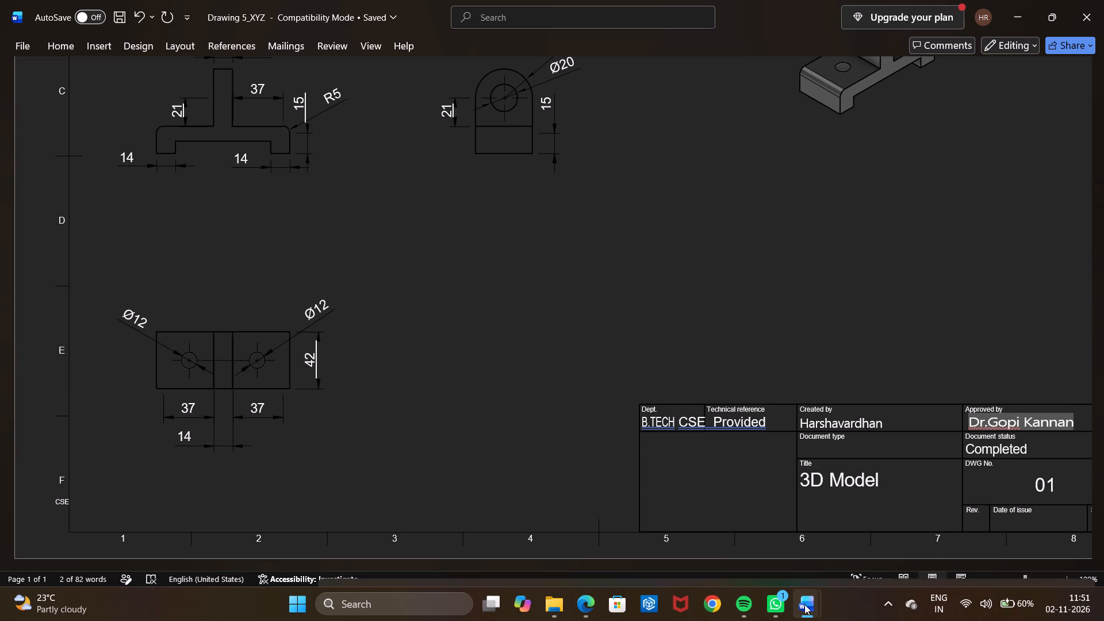
Paste the copied approver's name into Drawing 1_XYZ's title block and shift it with spaces to sit within the Approved by cell.
click(977, 555)
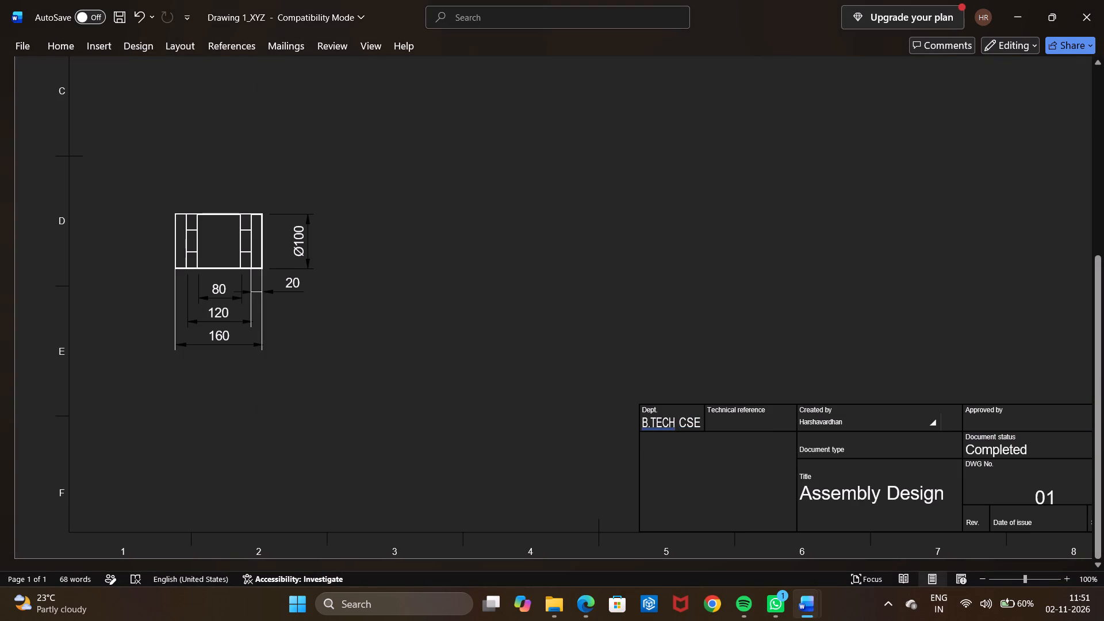
click(986, 427)
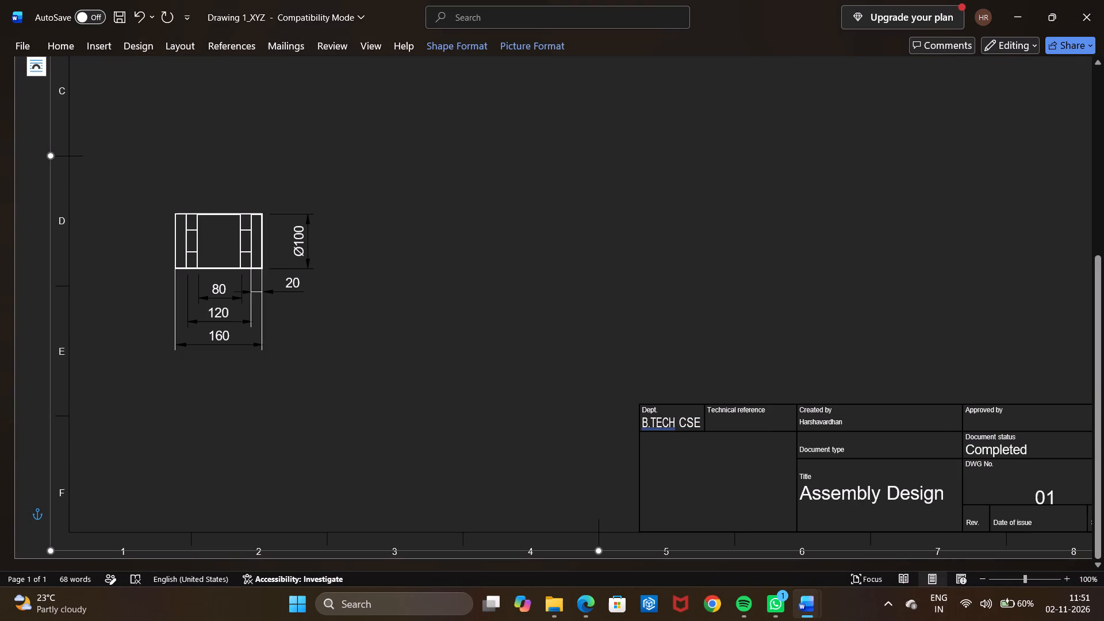
click(1006, 413)
key(Return)
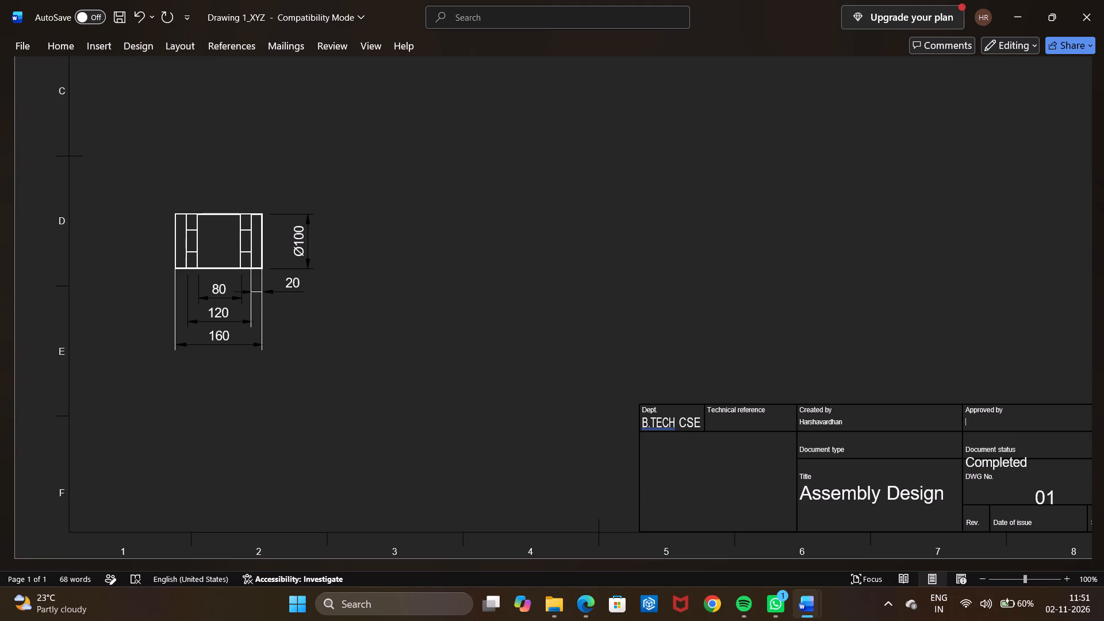
click(976, 439)
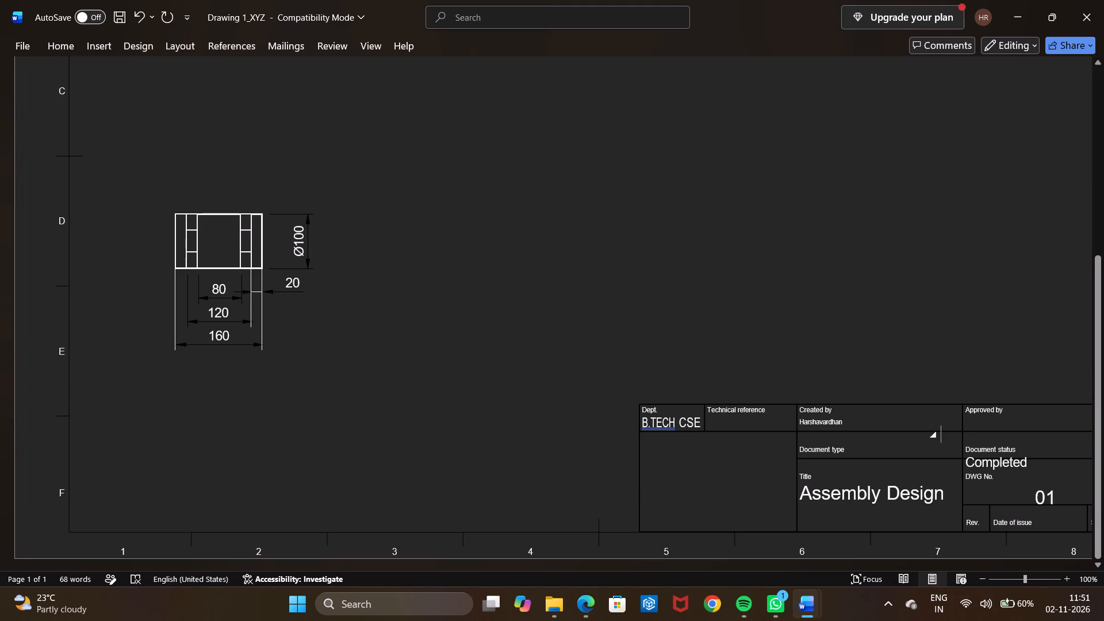
key(BackSpace)
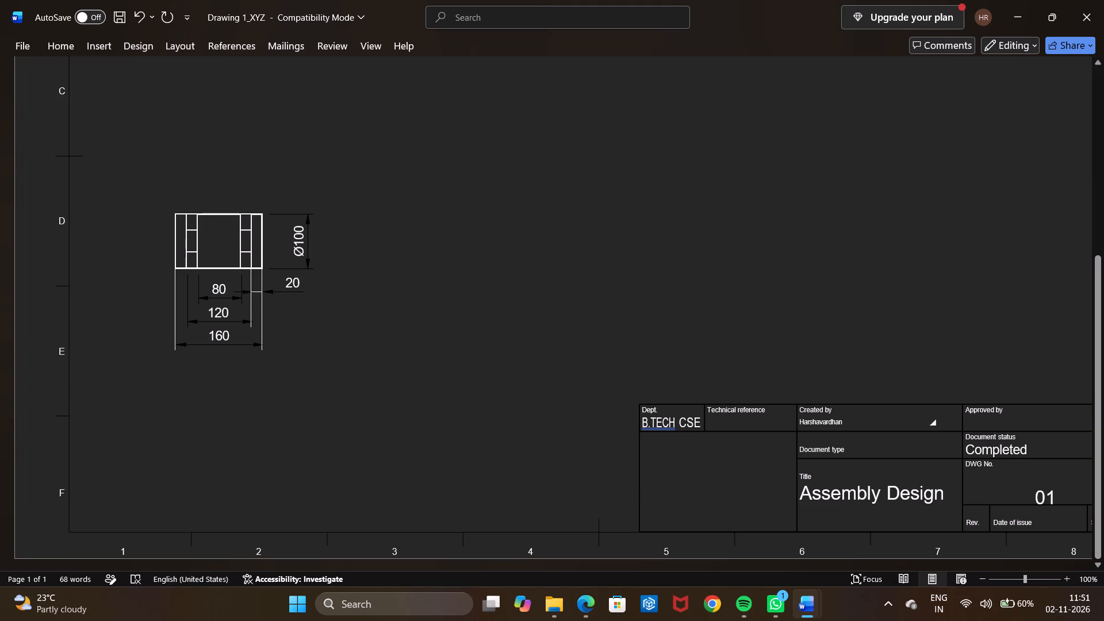
click(1011, 410)
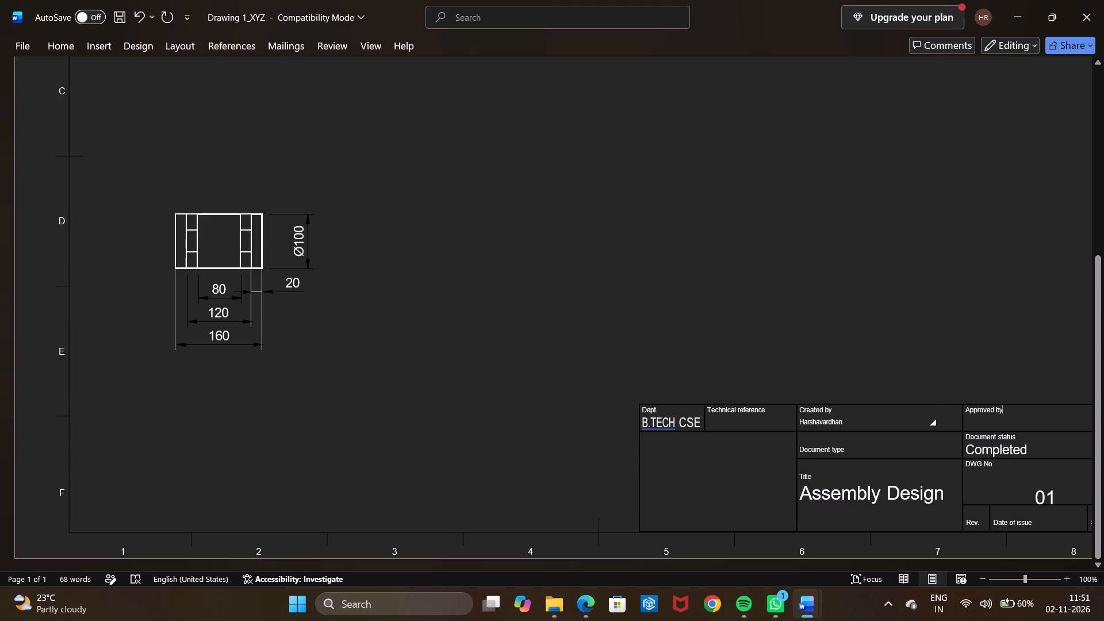
click(984, 428)
click(975, 423)
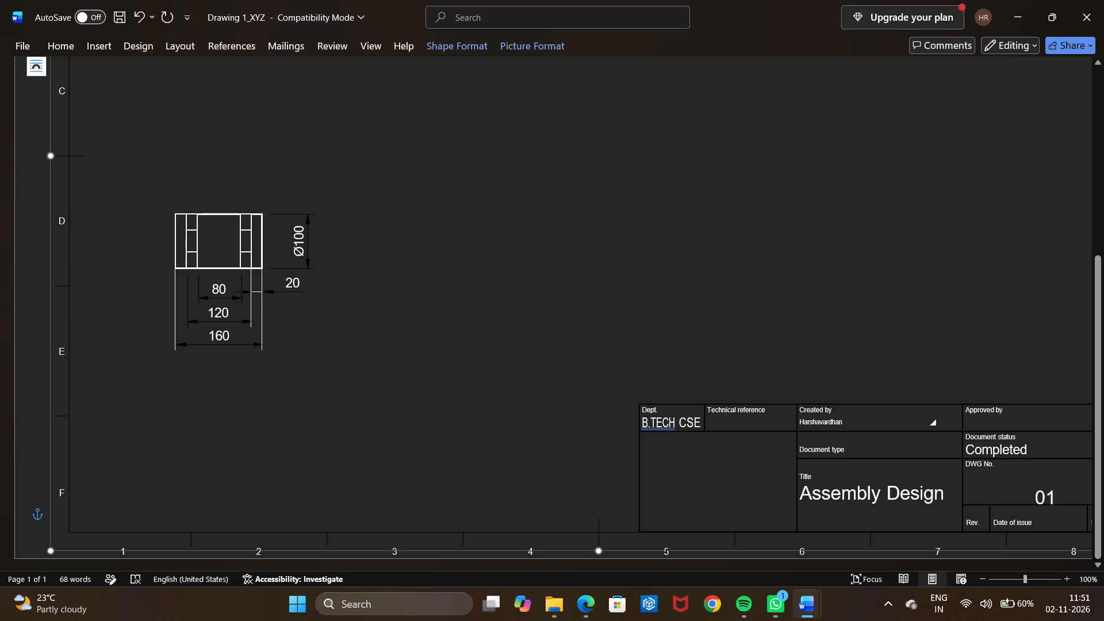
key(ctrl+v)
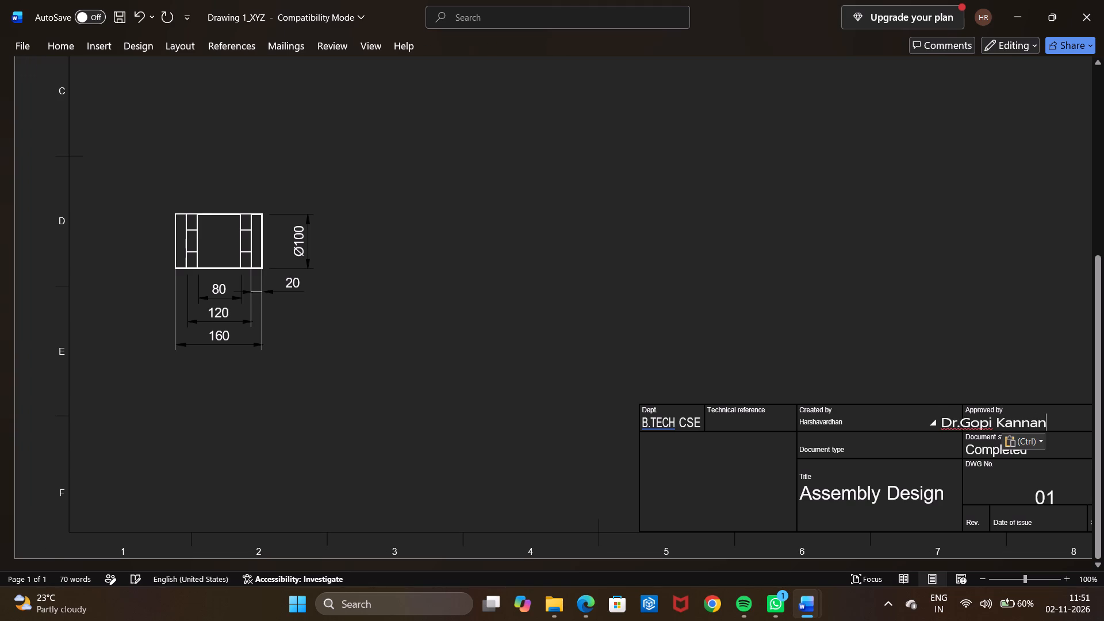
click(943, 417)
key(space)
key(space)
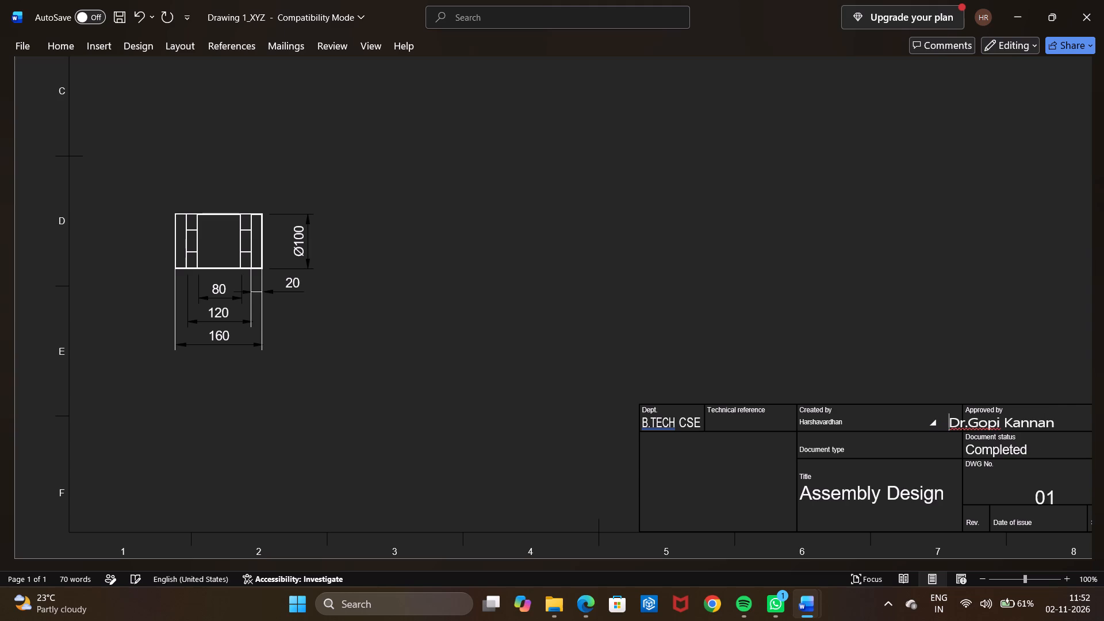
key(space)
key(space)
key(space)
key(space)
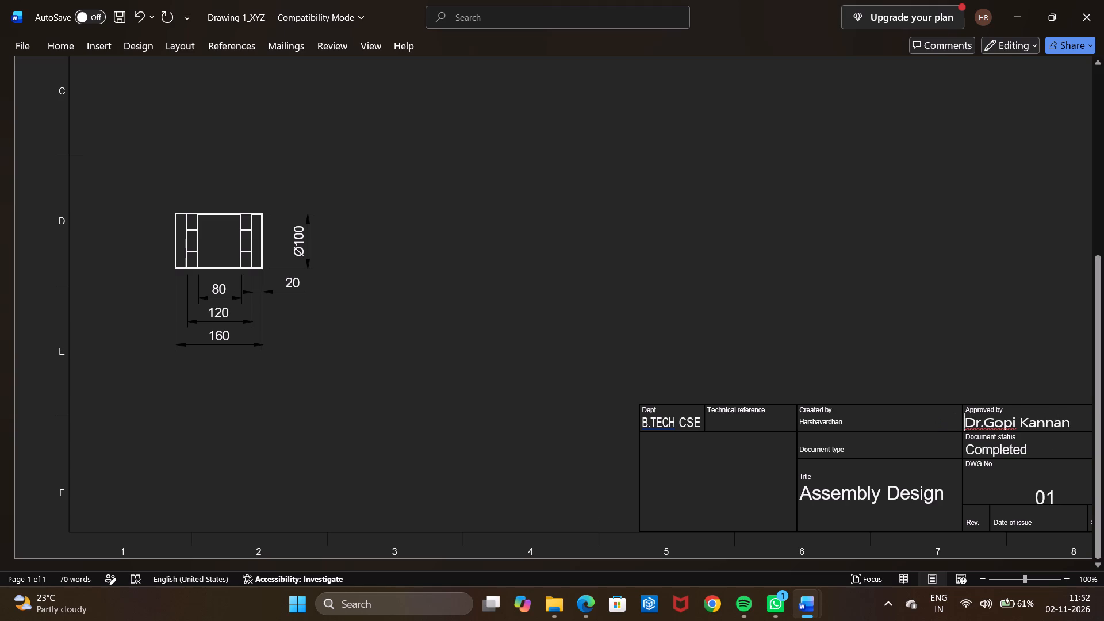
Save a copy of Drawing 1_XYZ as a PDF named "PDR 05" in the OneDrive Documents folder.
scroll(994, 476, down, 1)
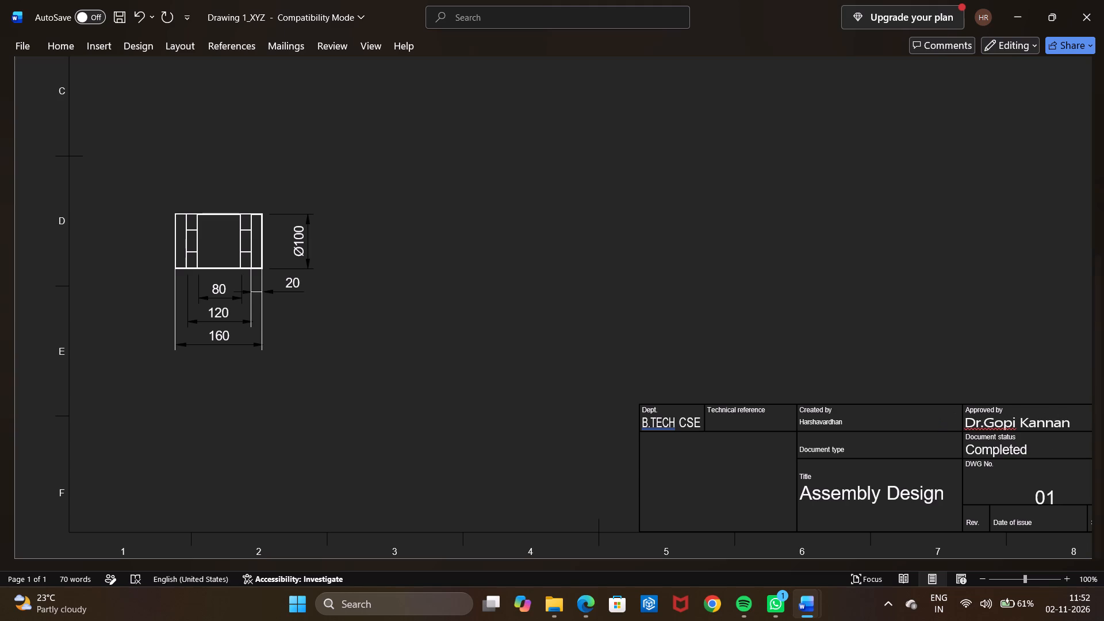
click(23, 47)
click(45, 270)
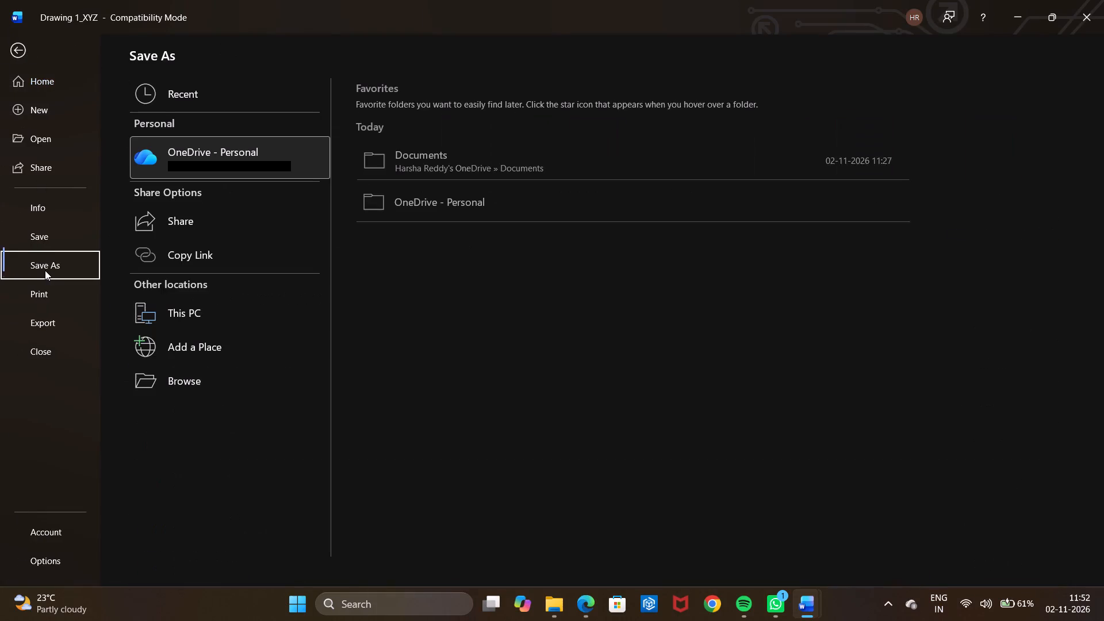
click(453, 159)
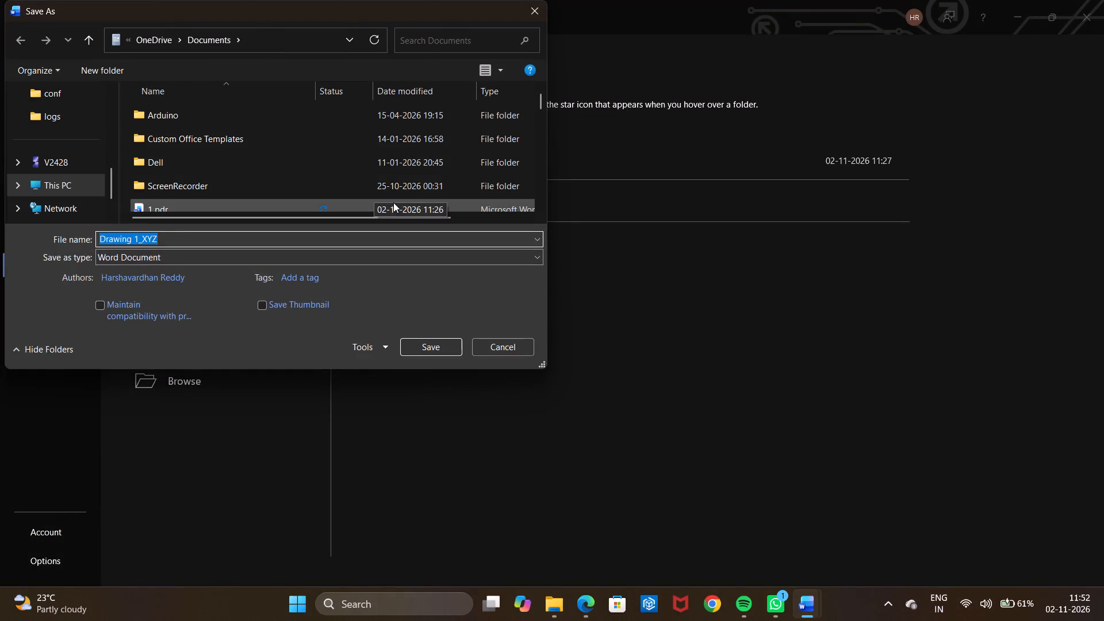
key(BackSpace)
text(PDR)
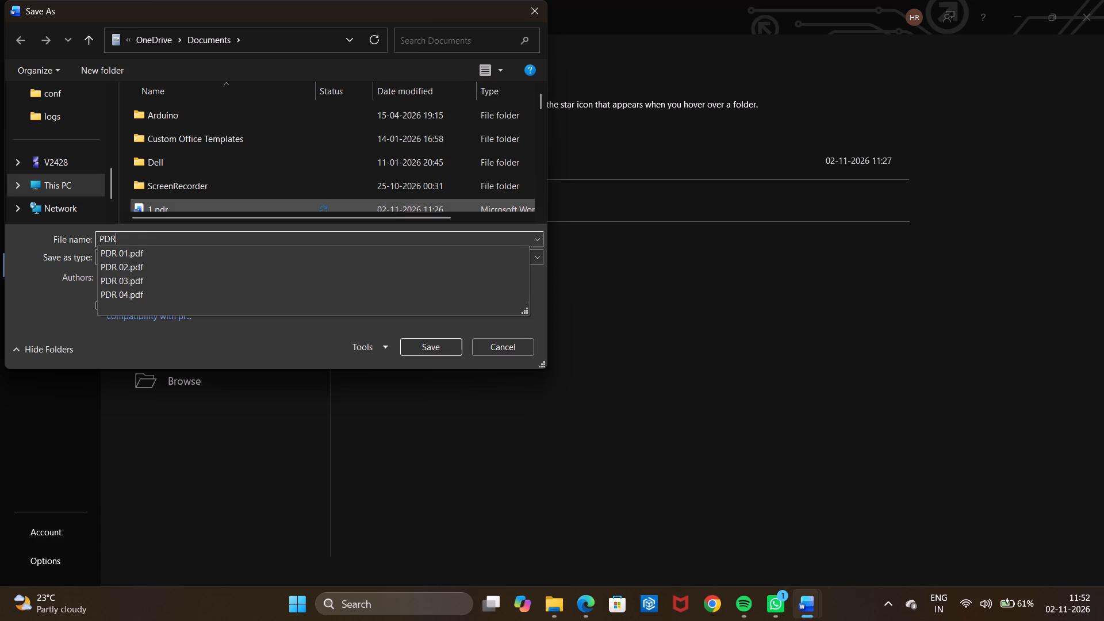
key(space)
text(05)
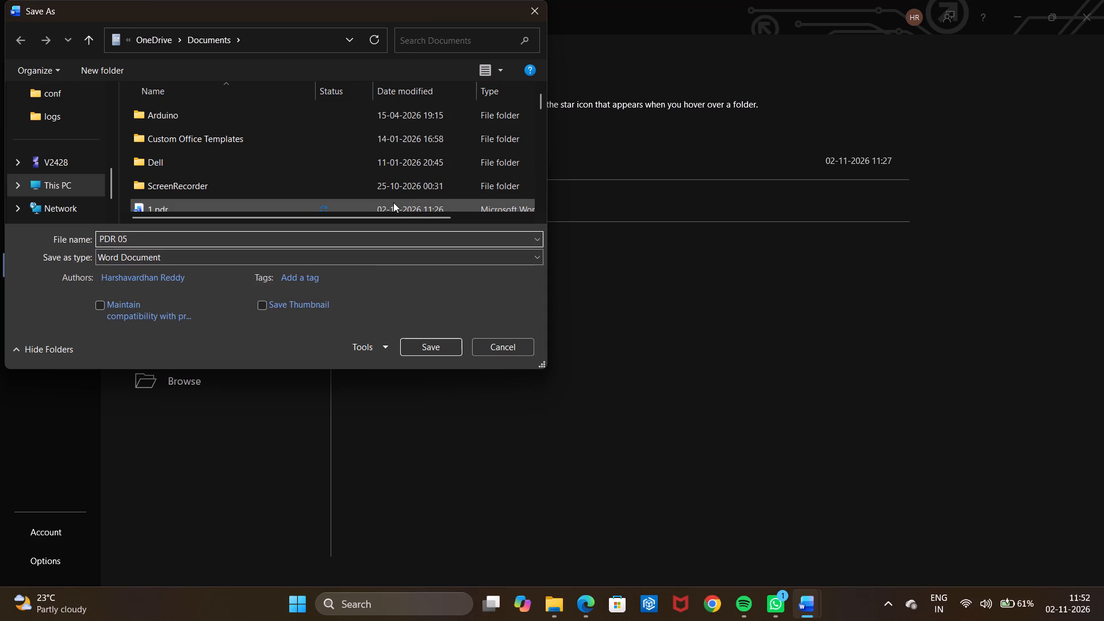
click(370, 265)
click(360, 256)
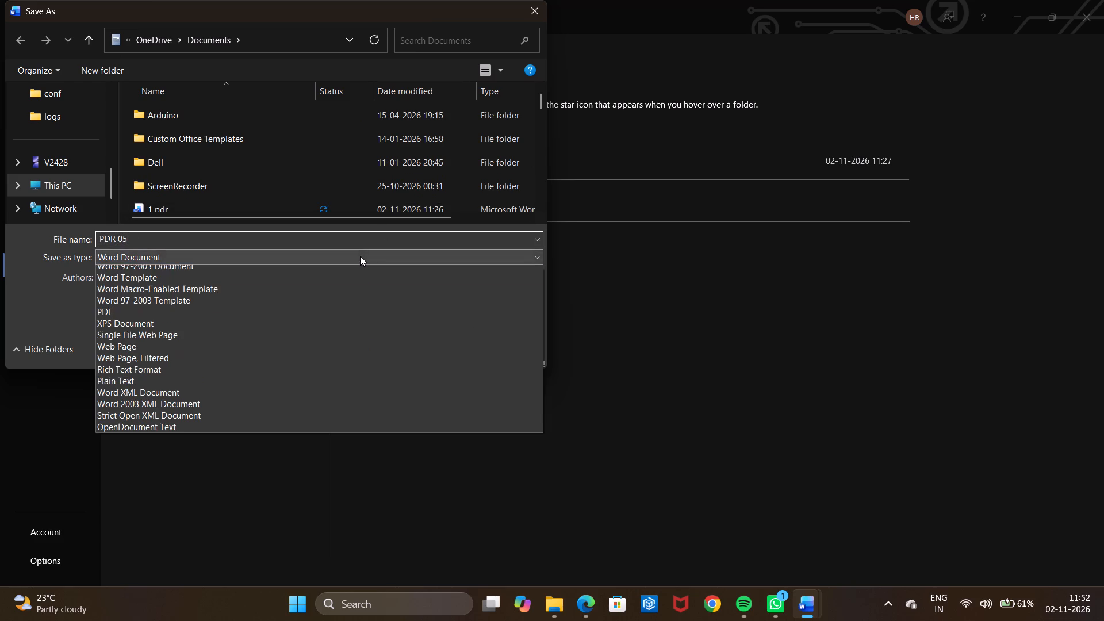
click(122, 343)
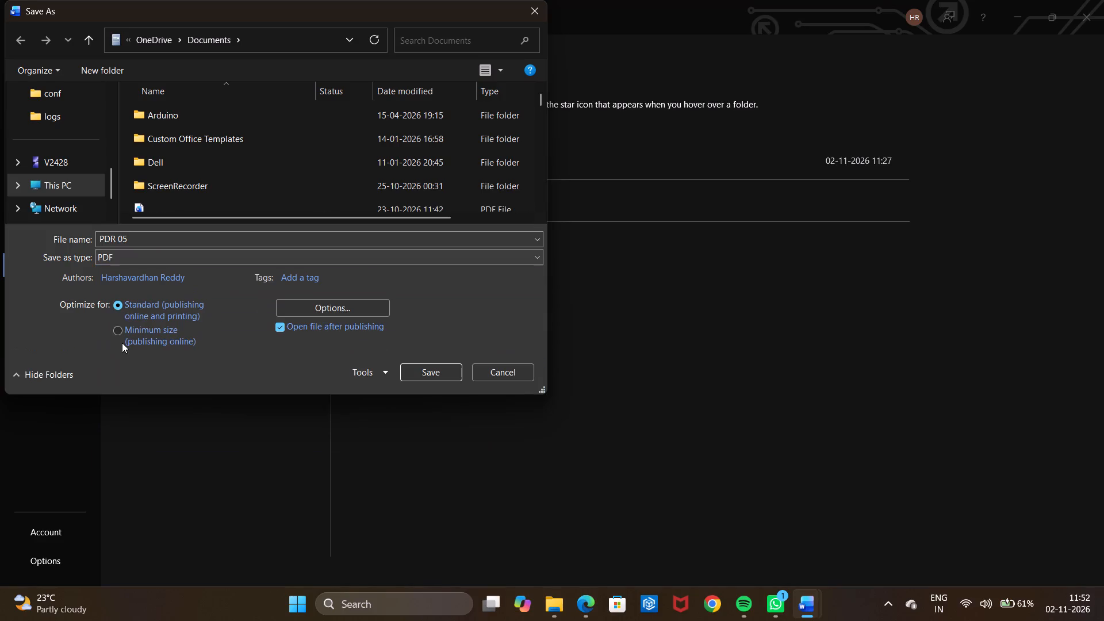
click(426, 368)
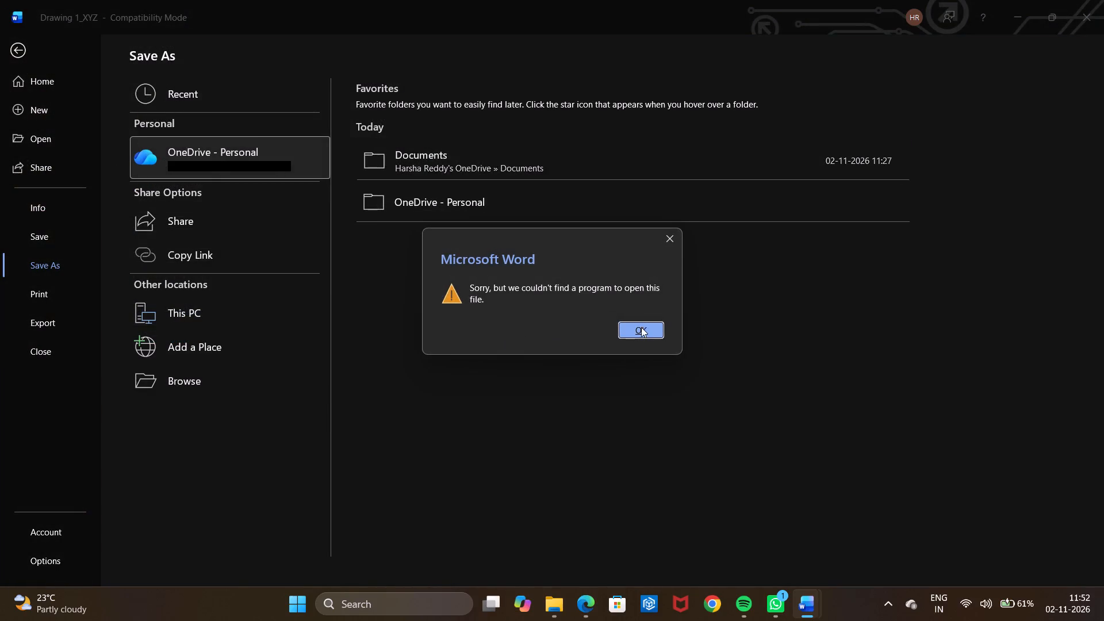
click(641, 327)
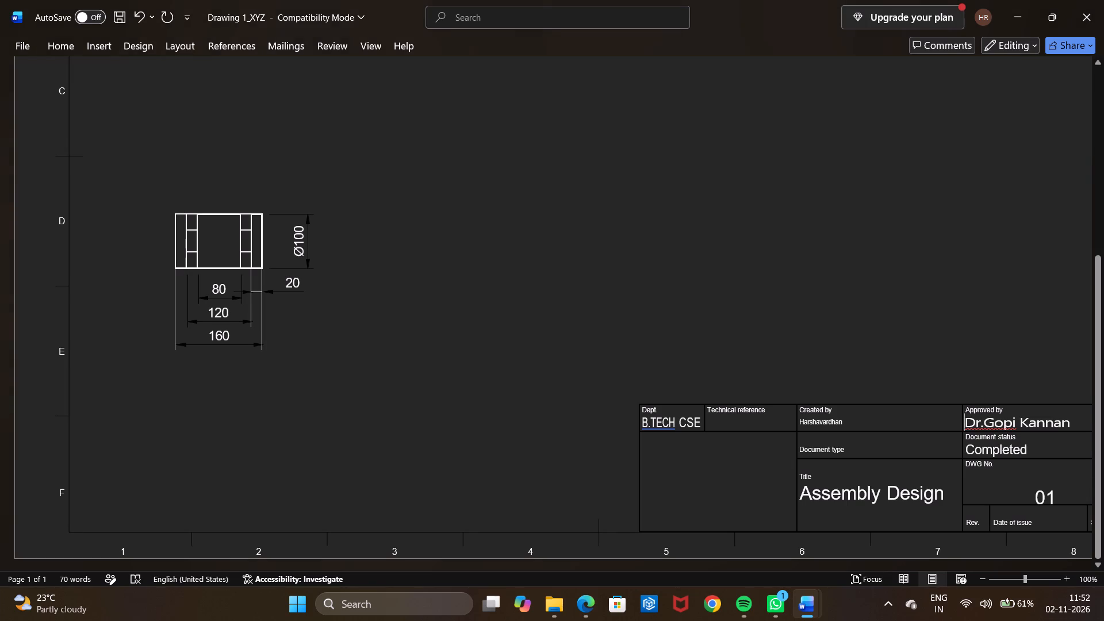
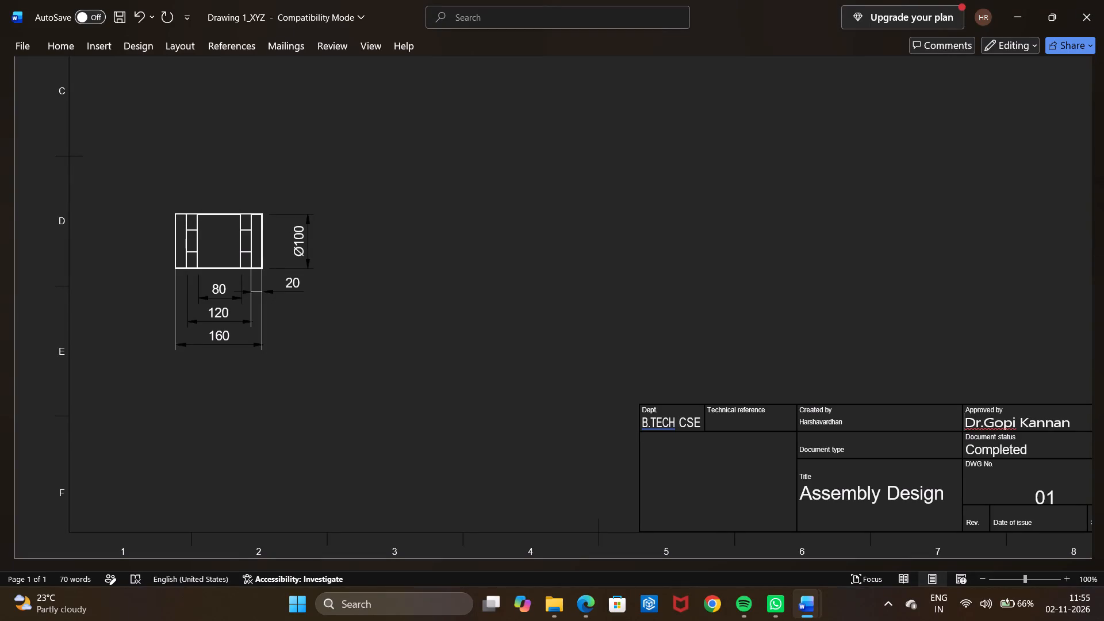
Replace the Created by entry in the Drawing 1_XYZ title block with "Vinayak".
click(865, 429)
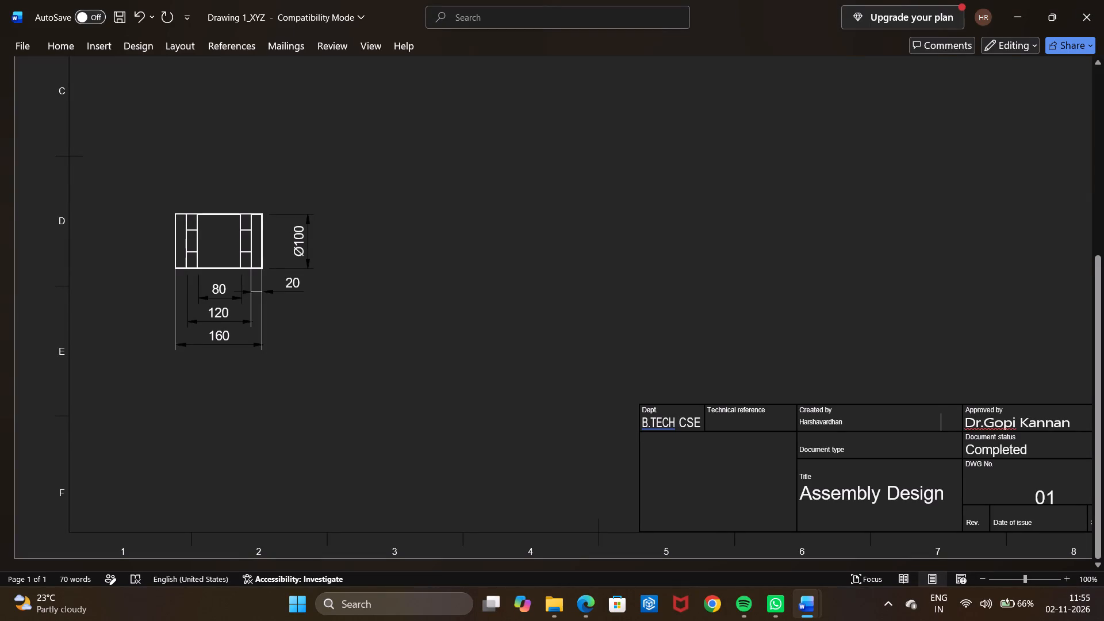
click(842, 417)
key(BackSpace)
key(BackSpace)
key(BackSpace)
key(BackSpace)
key(BackSpace)
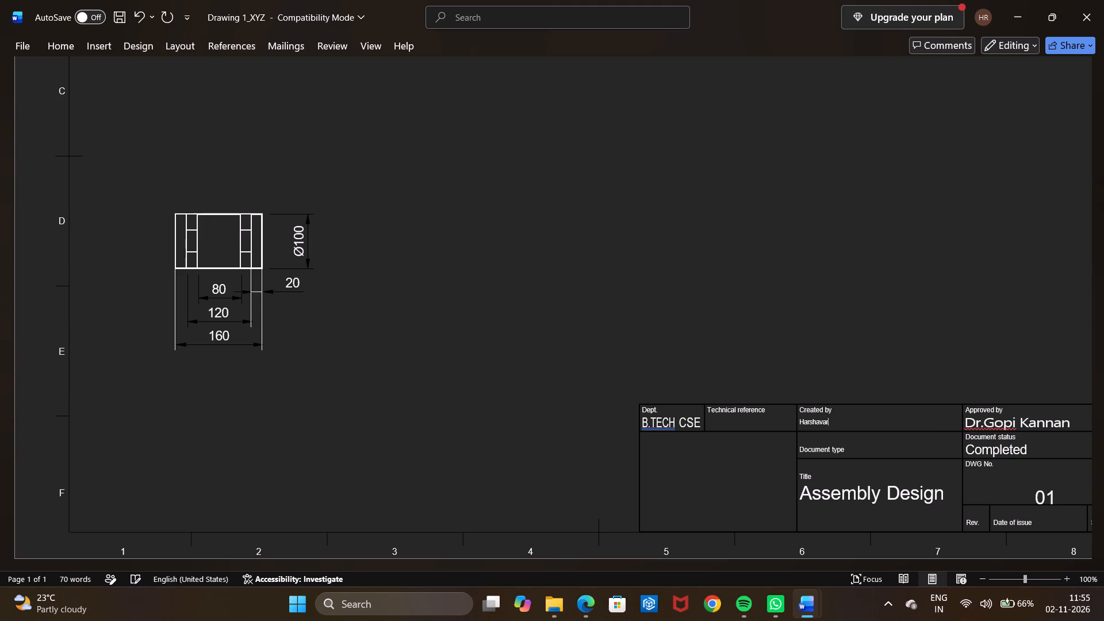
key(BackSpace)
key(BackSpace)
key(BackSpace)
key(BackSpace)
key(BackSpace)
key(BackSpace)
key(BackSpace)
key(BackSpace)
key(v)
text(nayak)
key(space)
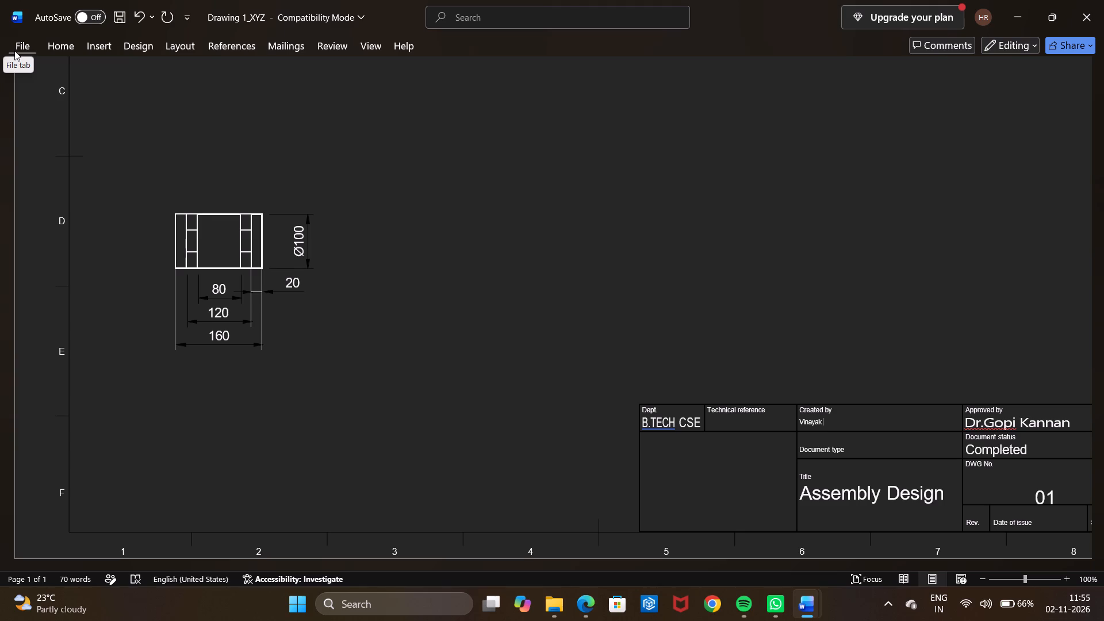
Open the recent document "1 pdr" from the OneDrive Documents folder.
click(14, 51)
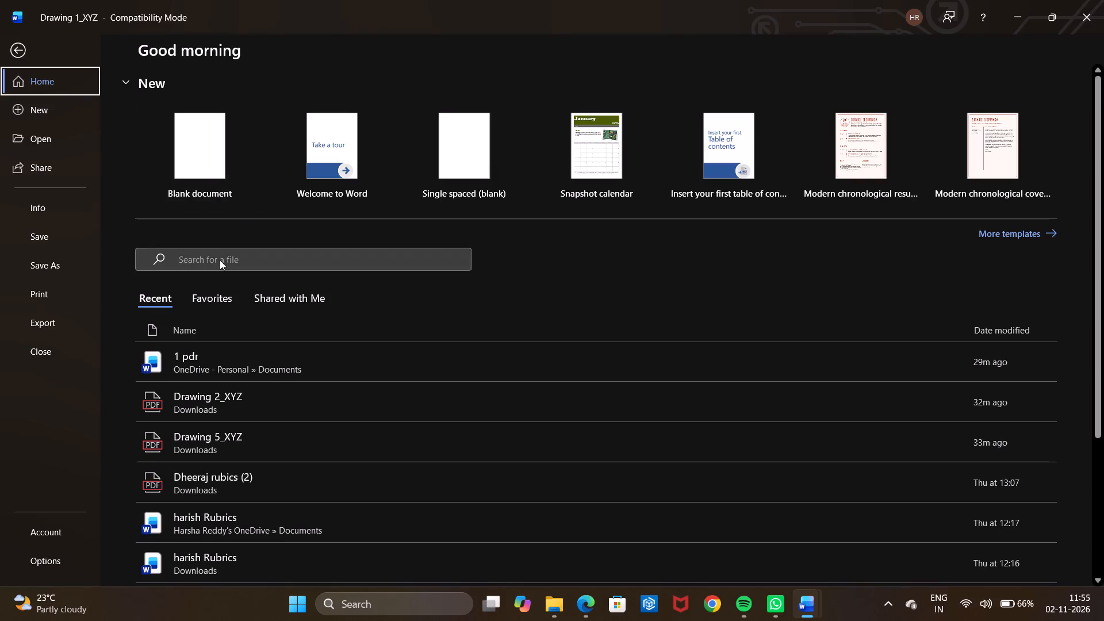
key(ctrl+z)
click(49, 136)
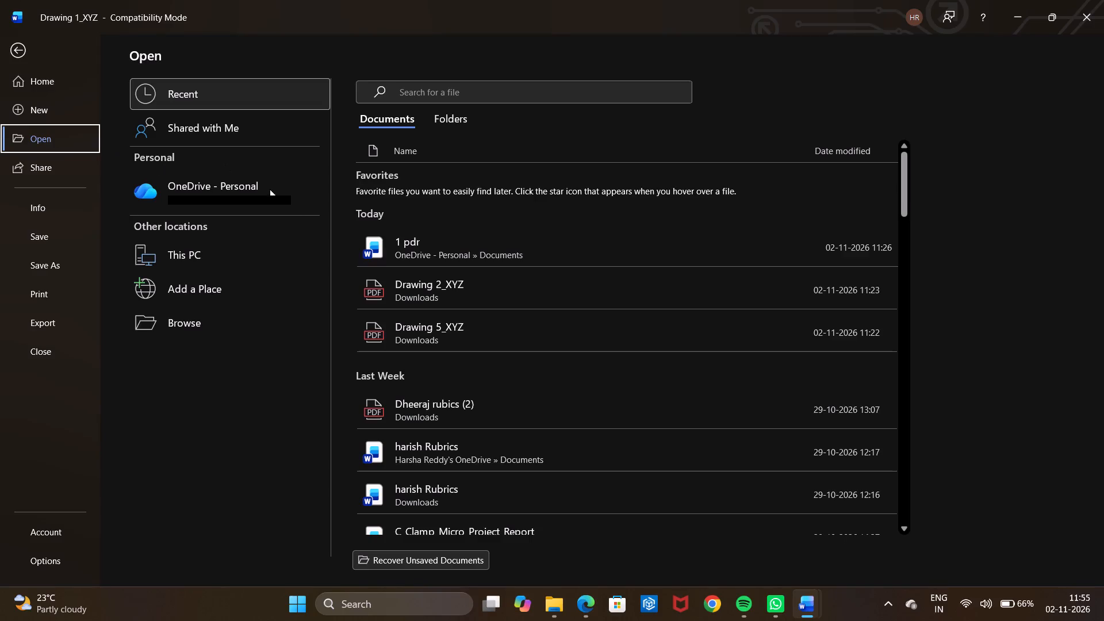
double_click(408, 255)
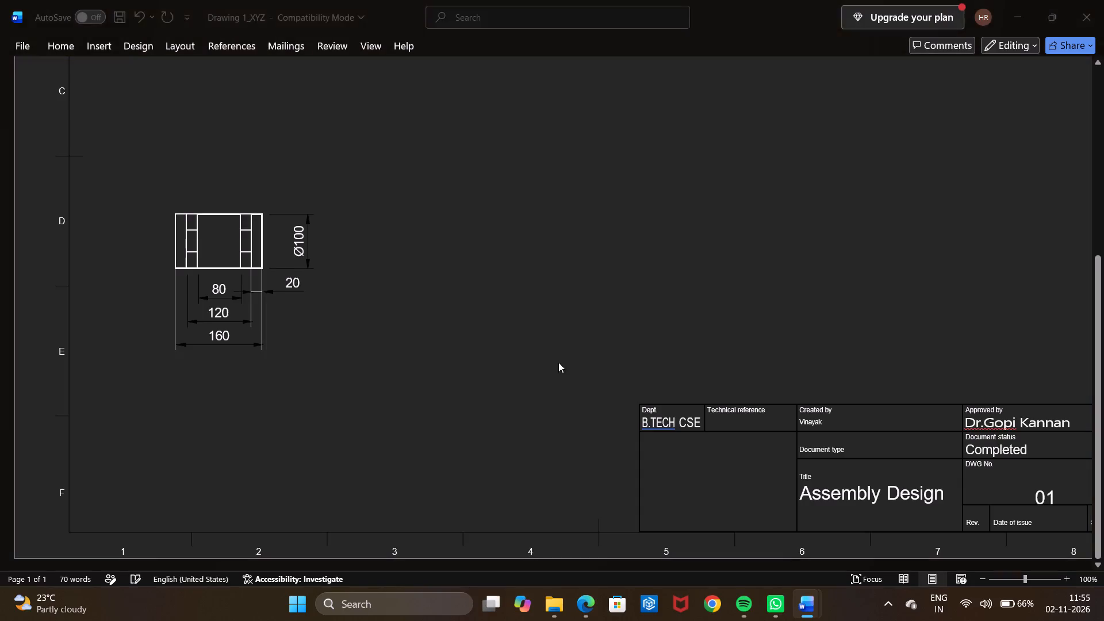
Select the drawing picture at its Created by cell in the 1 pdr document and delete it.
scroll(649, 424, down, 9)
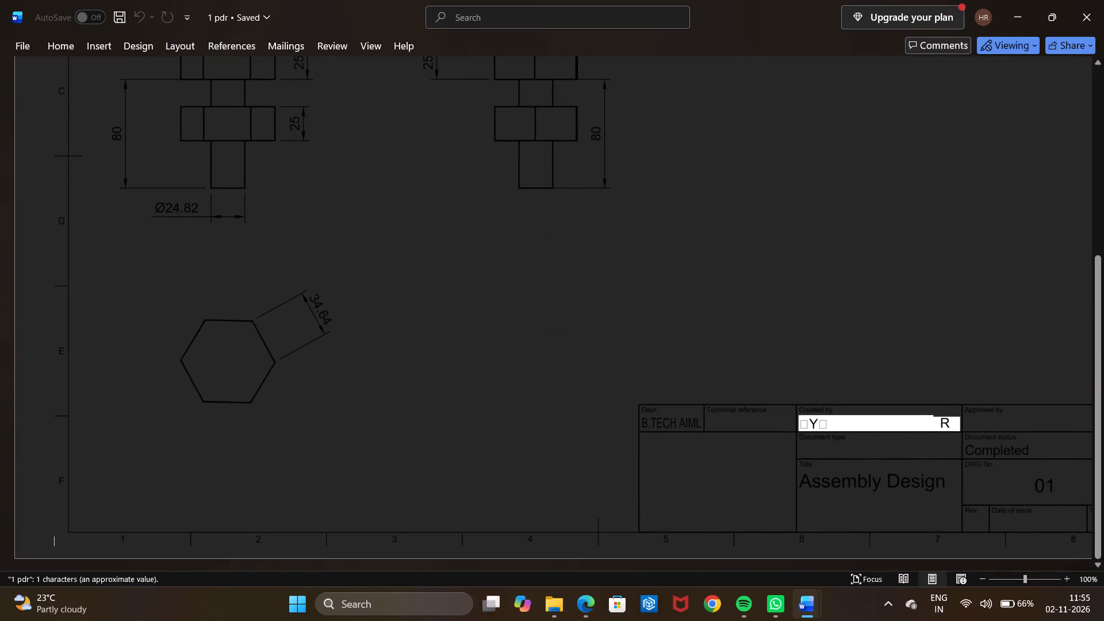
scroll(603, 297, up, 11)
scroll(603, 297, down, 1)
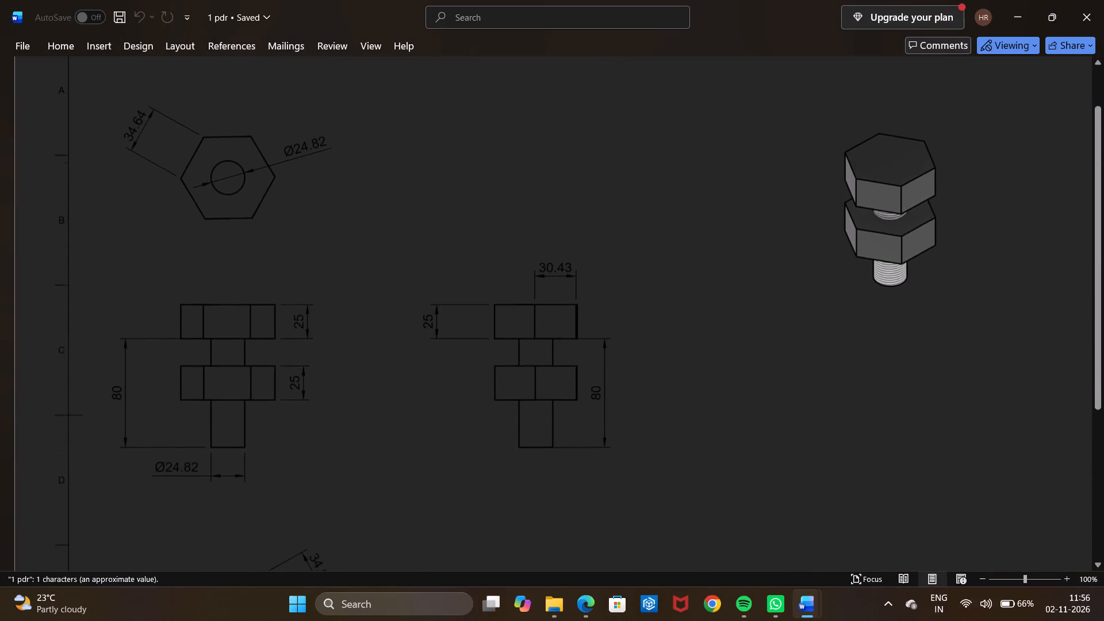
scroll(603, 297, down, 7)
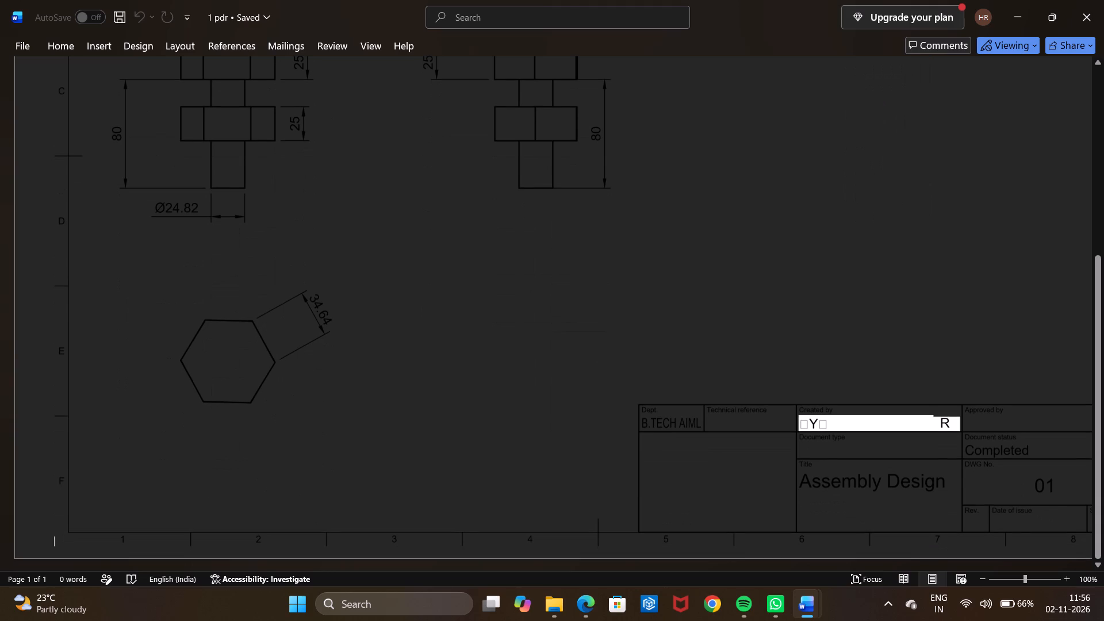
click(869, 428)
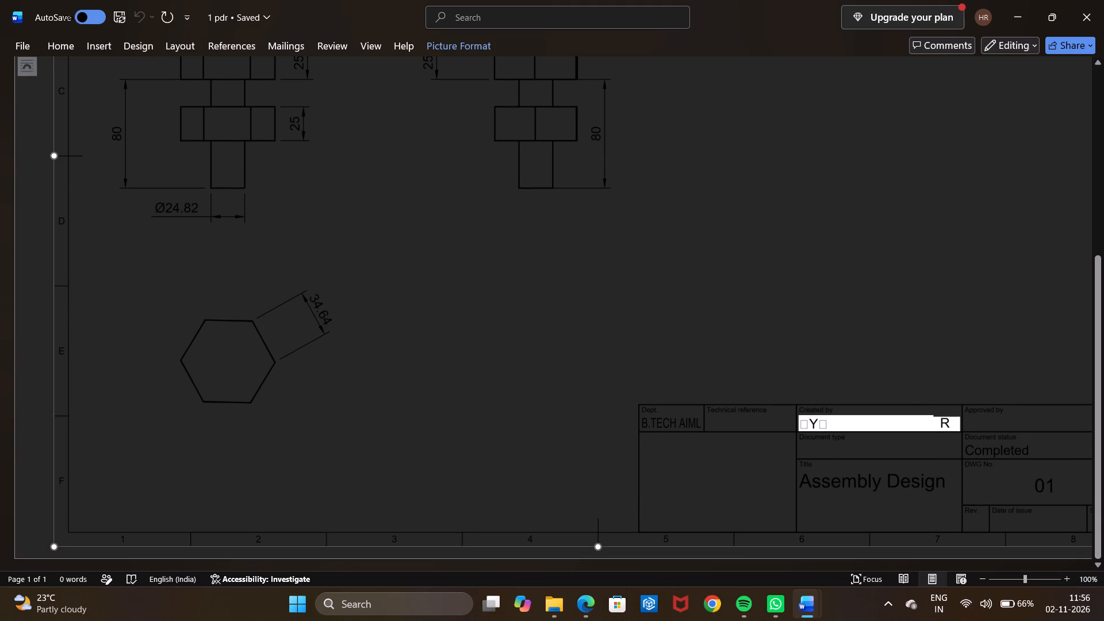
key(BackSpace)
scroll(869, 428, down, 9)
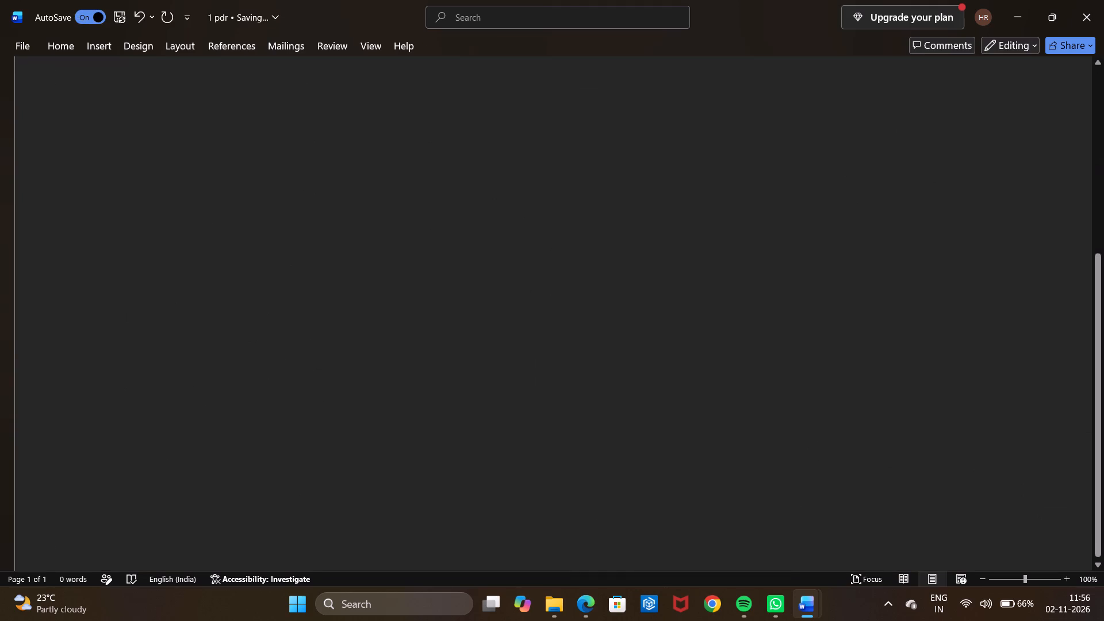
scroll(869, 428, up, 6)
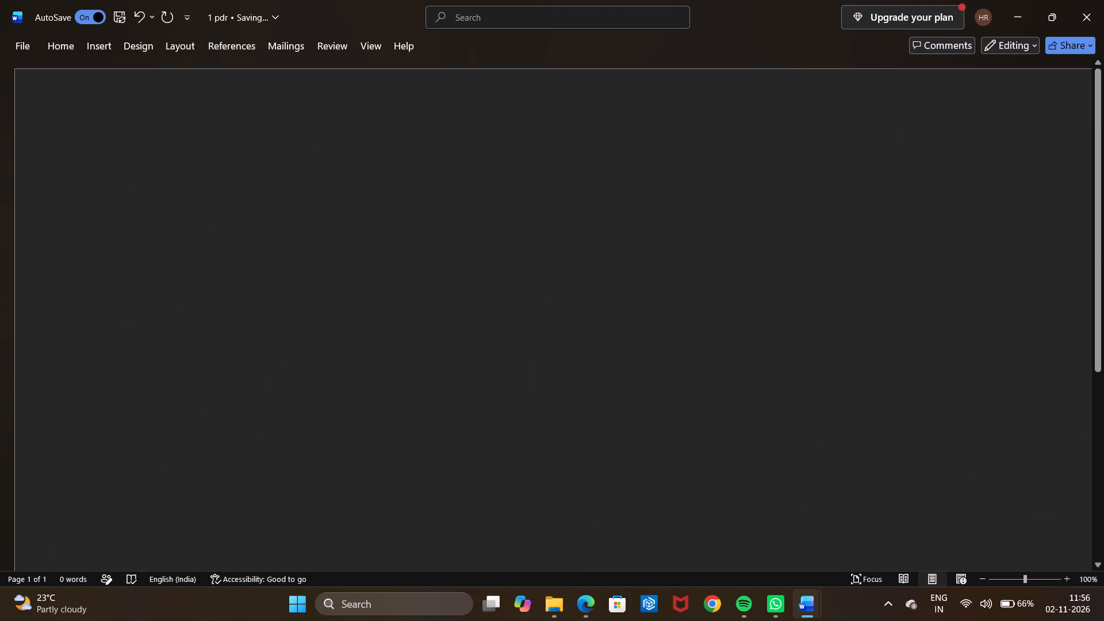
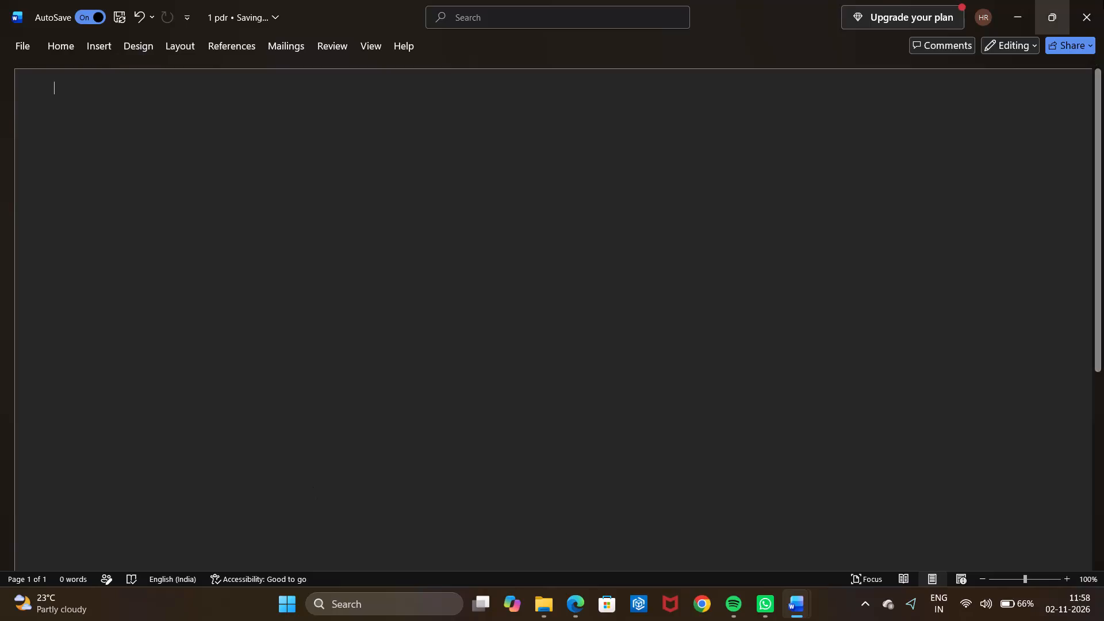
Close the 1 pdr document and return to Drawing 1_XYZ, keeping that drawing open.
click(1103, 0)
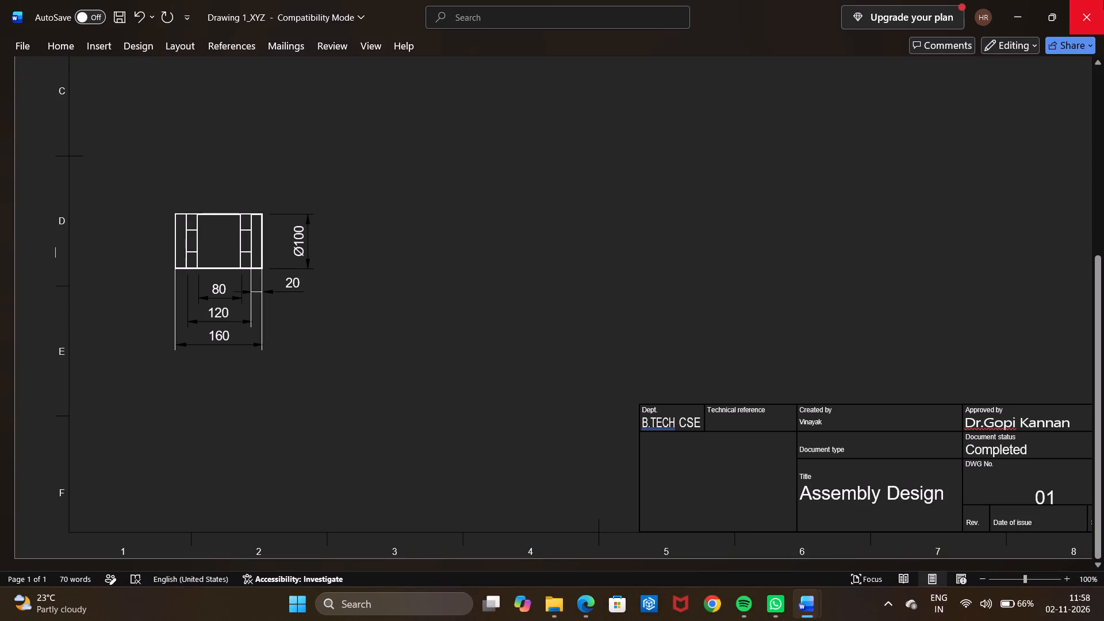
click(1103, 0)
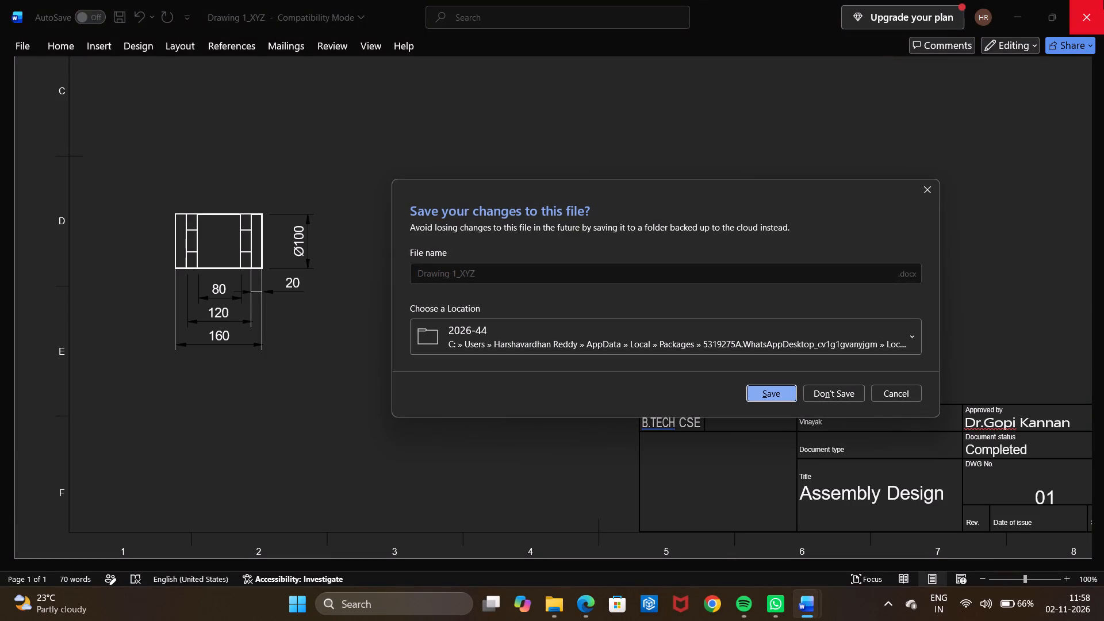
click(933, 185)
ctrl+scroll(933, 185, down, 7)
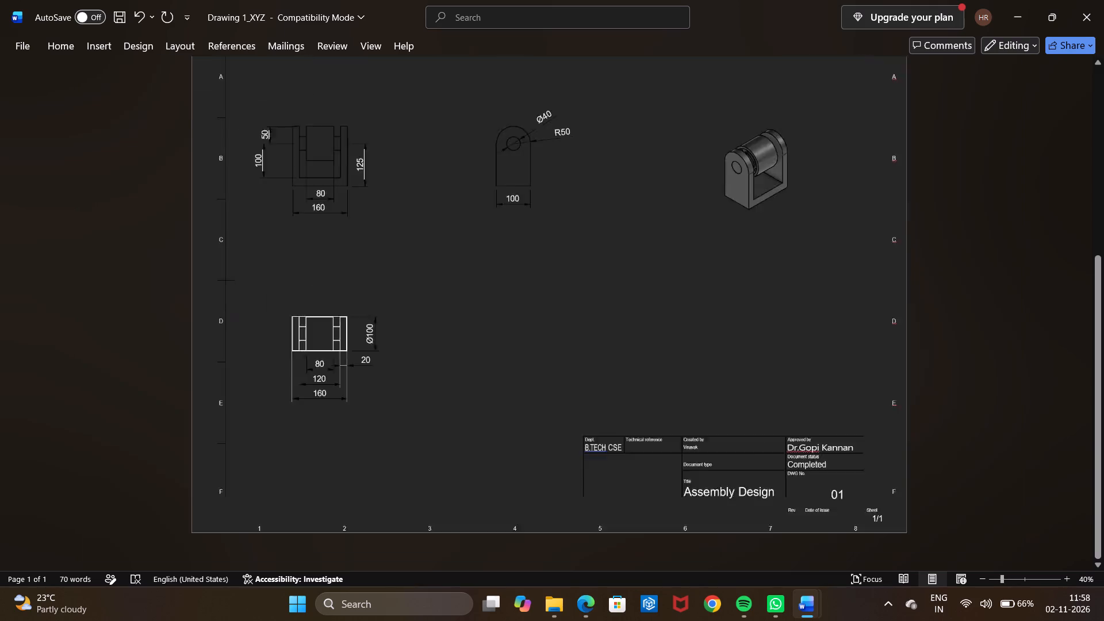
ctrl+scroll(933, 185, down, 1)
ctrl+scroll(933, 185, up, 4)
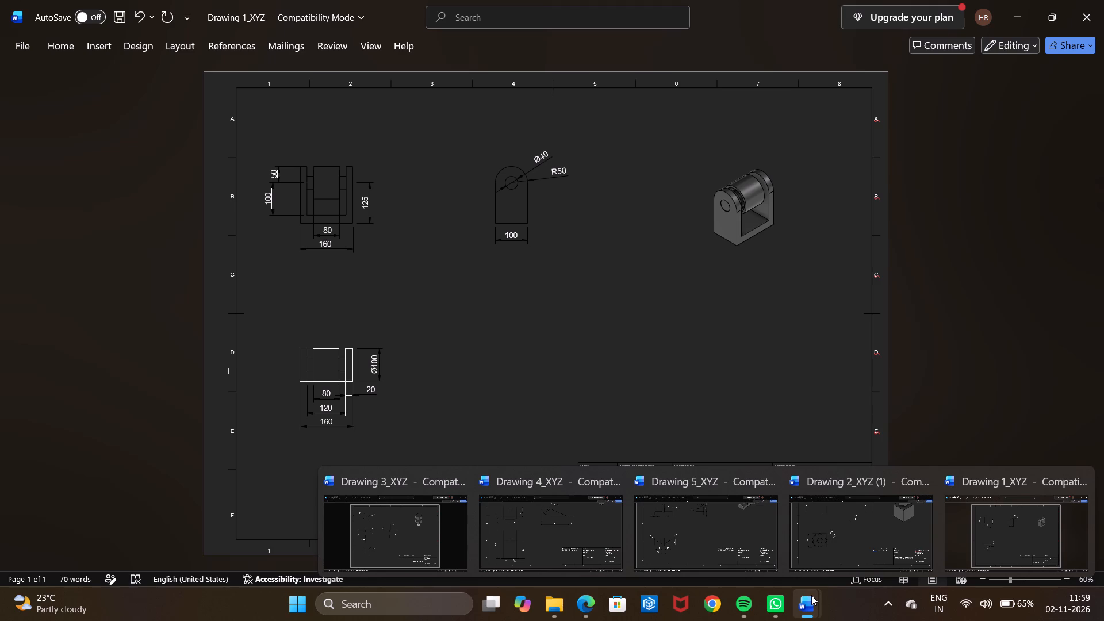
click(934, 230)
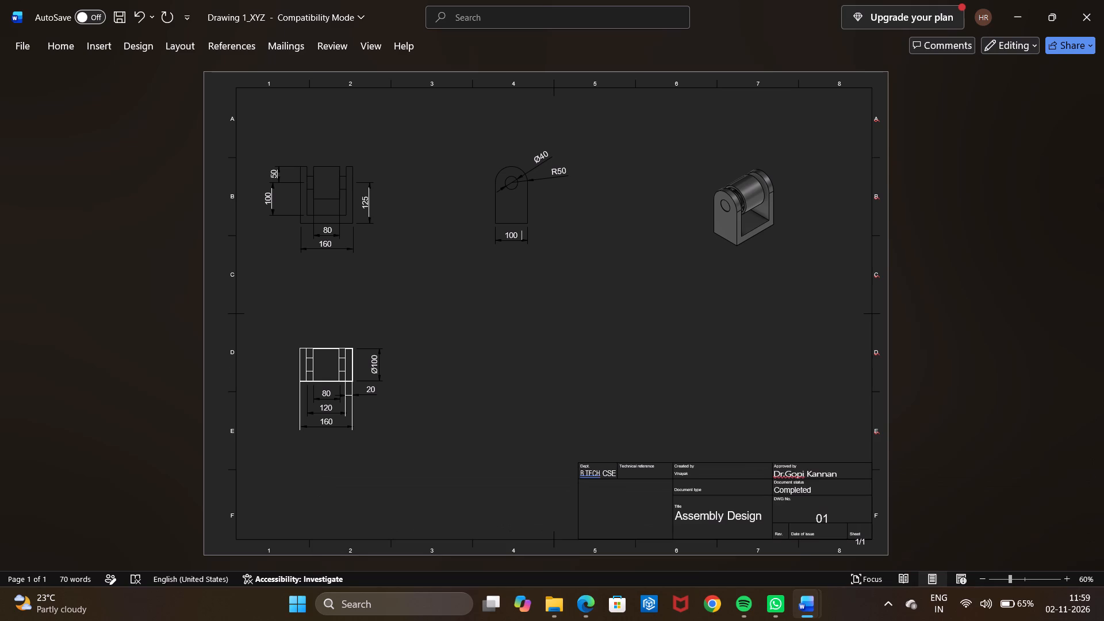